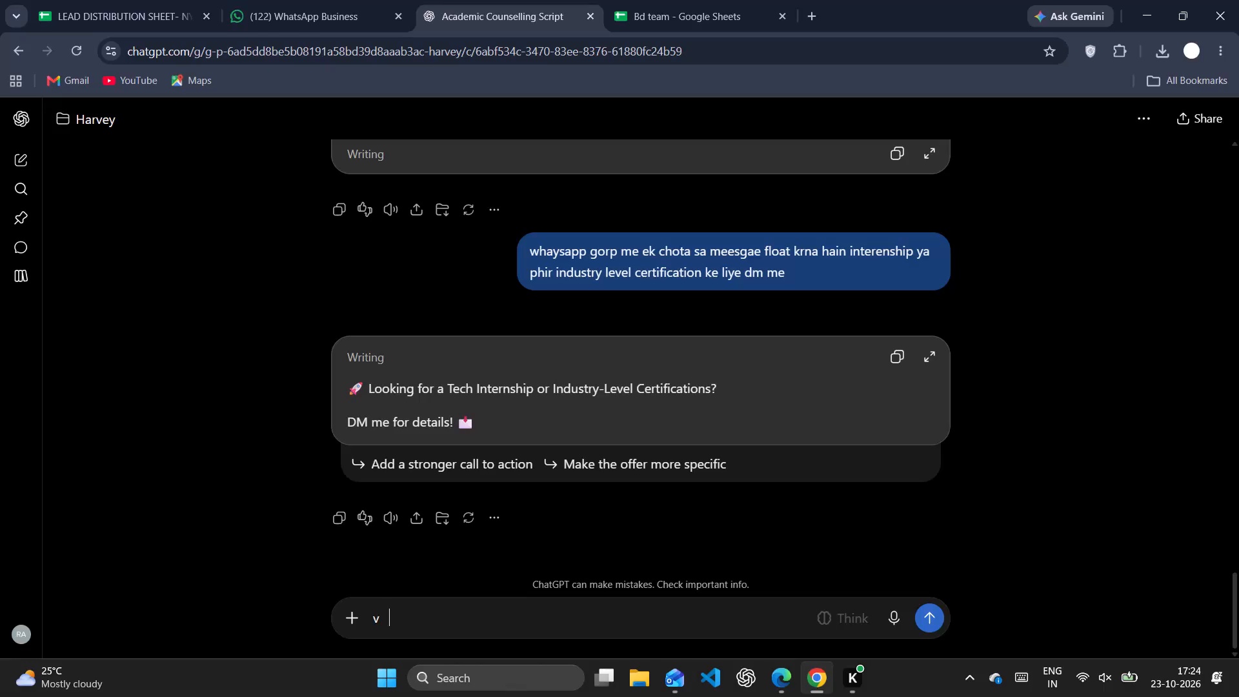
Clear the unsent draft text from the ChatGPT message box.
key(BackSpace)
key(BackSpace)
key(BackSpace)
key(BackSpace)
key(BackSpace)
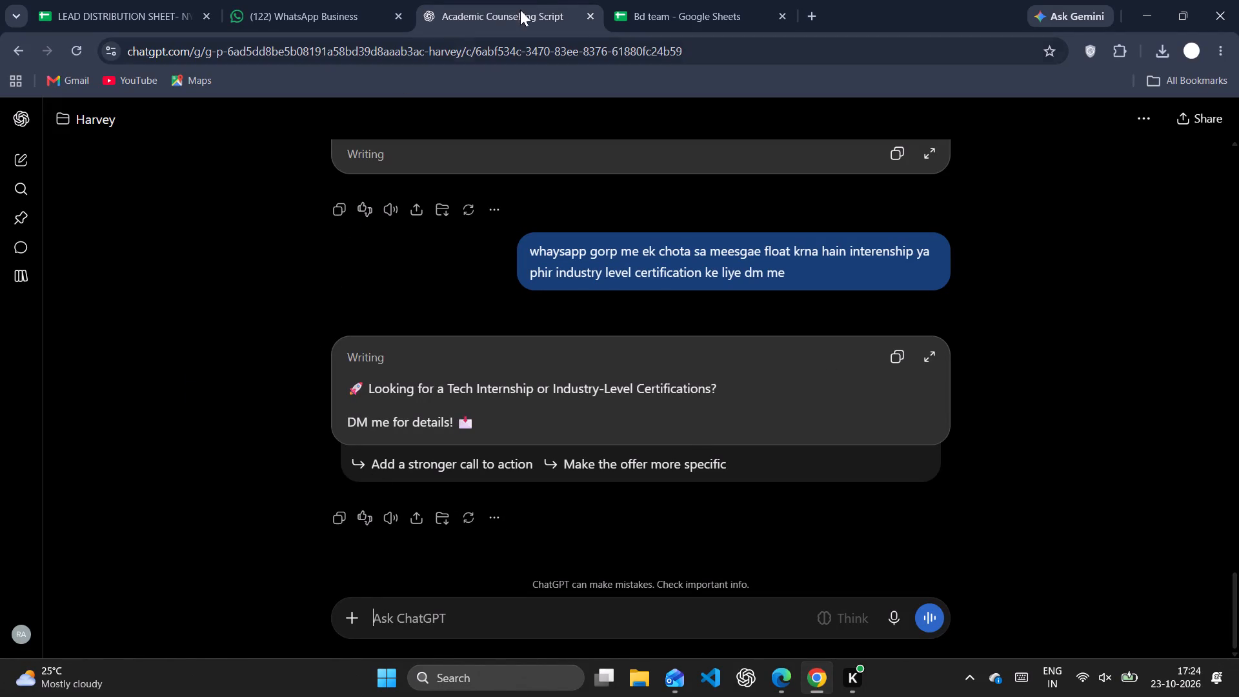
Switch to the Bd team spreadsheet and review the phone leads and response notes around rows 642 to 672 of the Rachit sheet.
click(665, 0)
scroll(255, 381, right, 7)
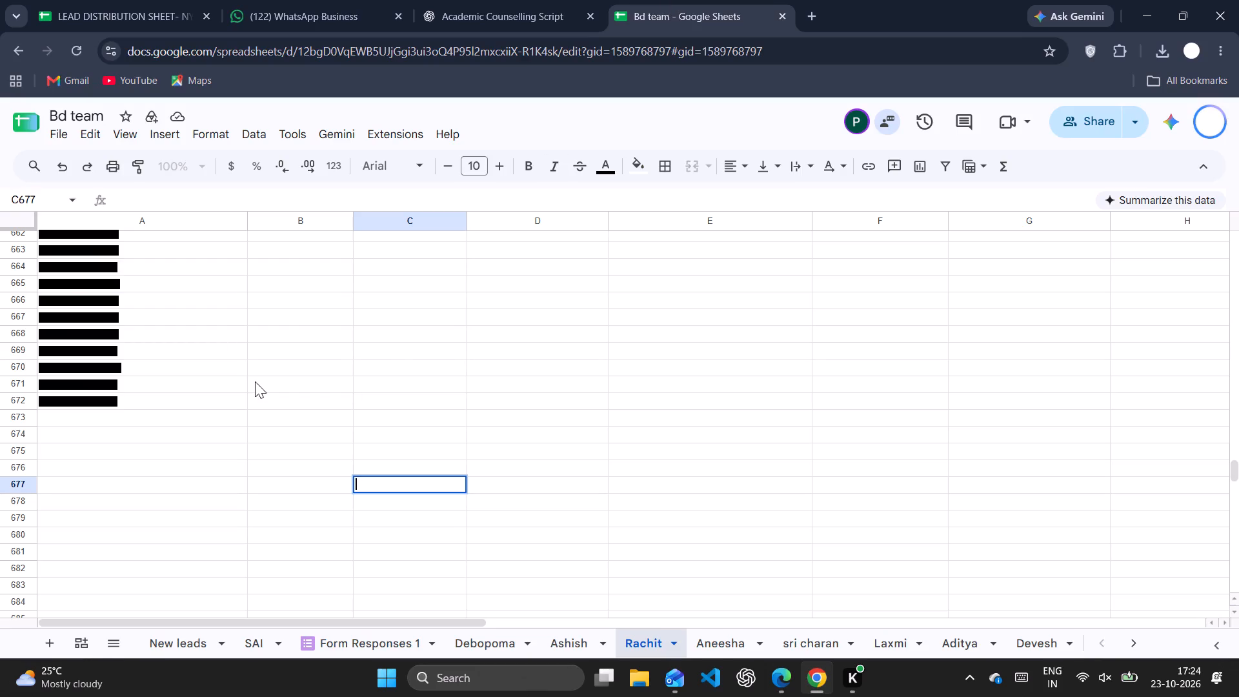
scroll(255, 381, up, 9)
scroll(255, 381, down, 5)
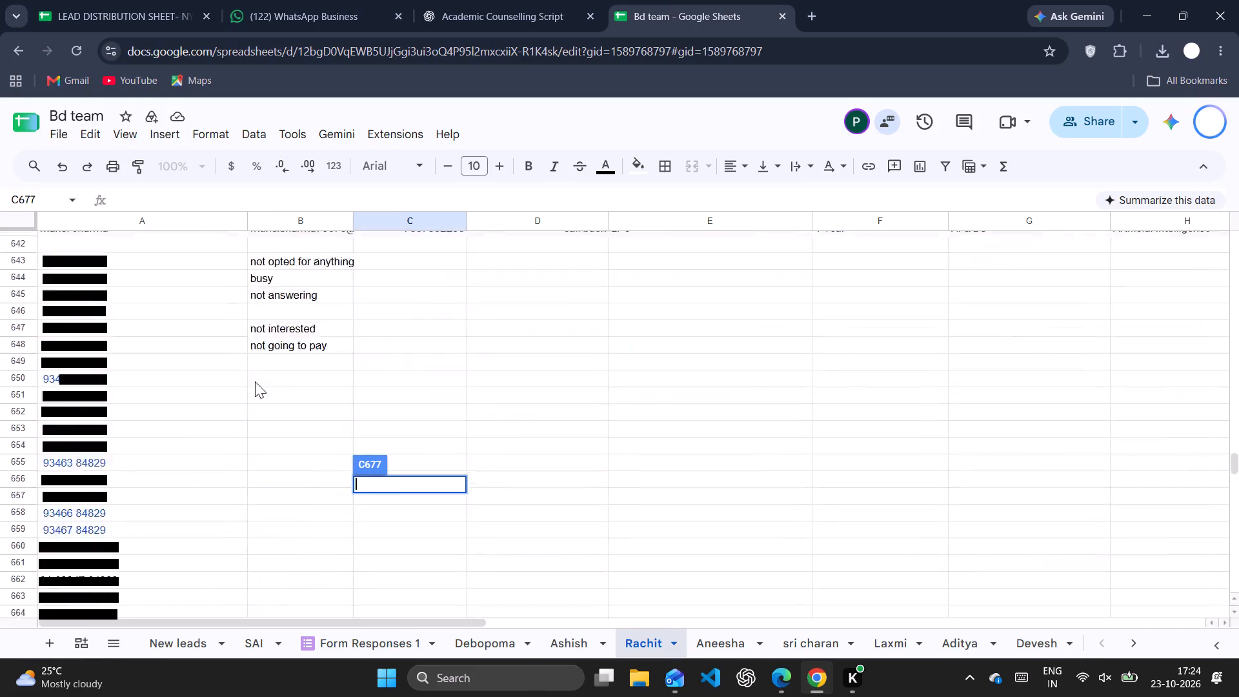
scroll(255, 381, down, 2)
click(255, 381)
Switch to the LEAD DISTRIBUTION SHEET, leave the open LEAD RESPONSE cell unchanged, and review the 23/10/2026 leads and their responses.
click(135, 0)
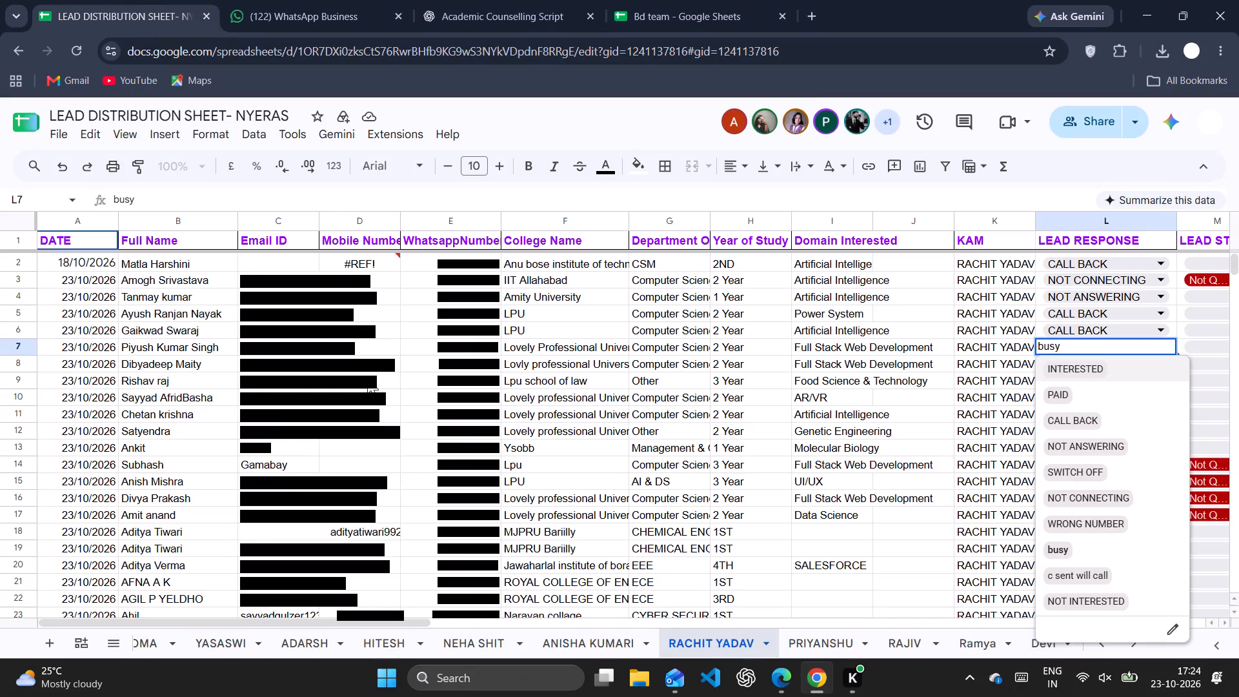
click(377, 483)
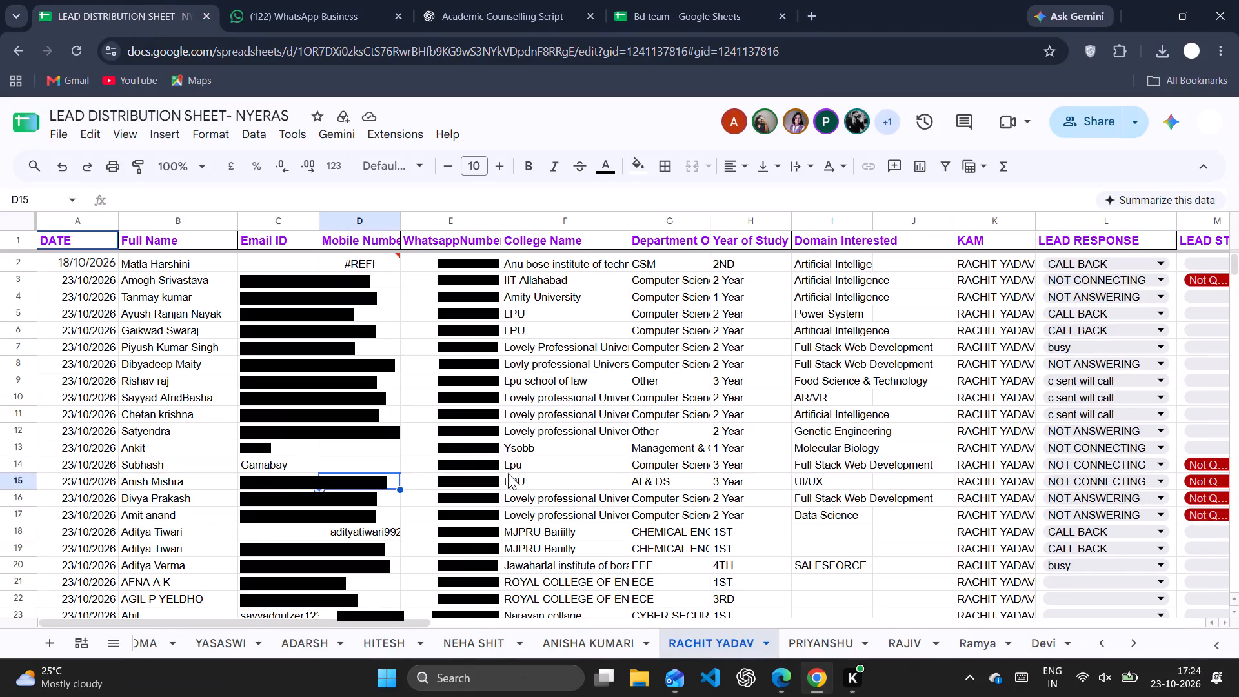
click(547, 460)
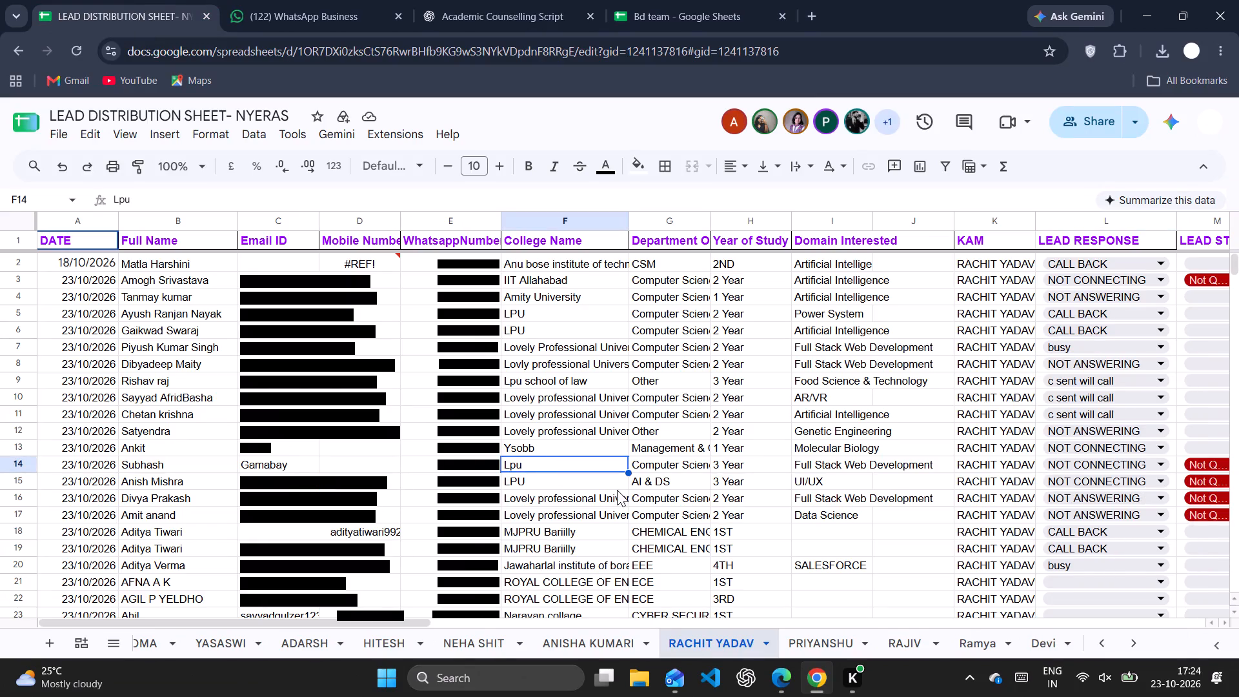
click(617, 490)
scroll(621, 350, up, 5)
scroll(621, 350, right, 1)
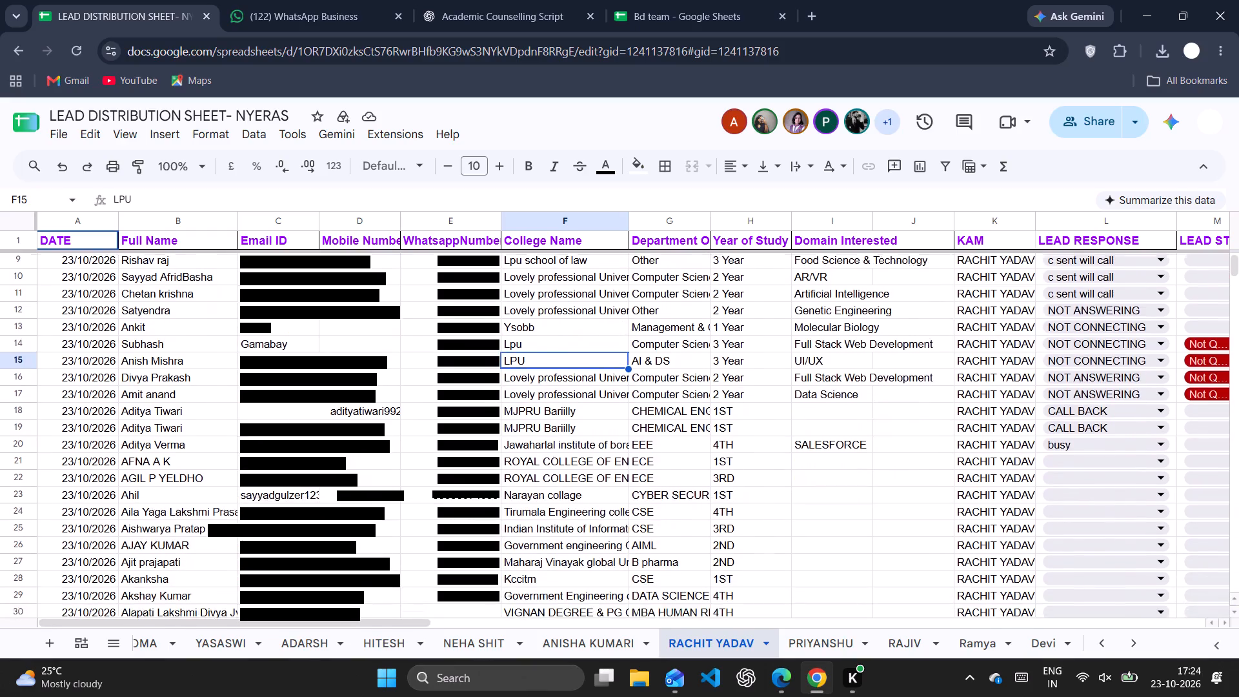
scroll(621, 350, right, 1)
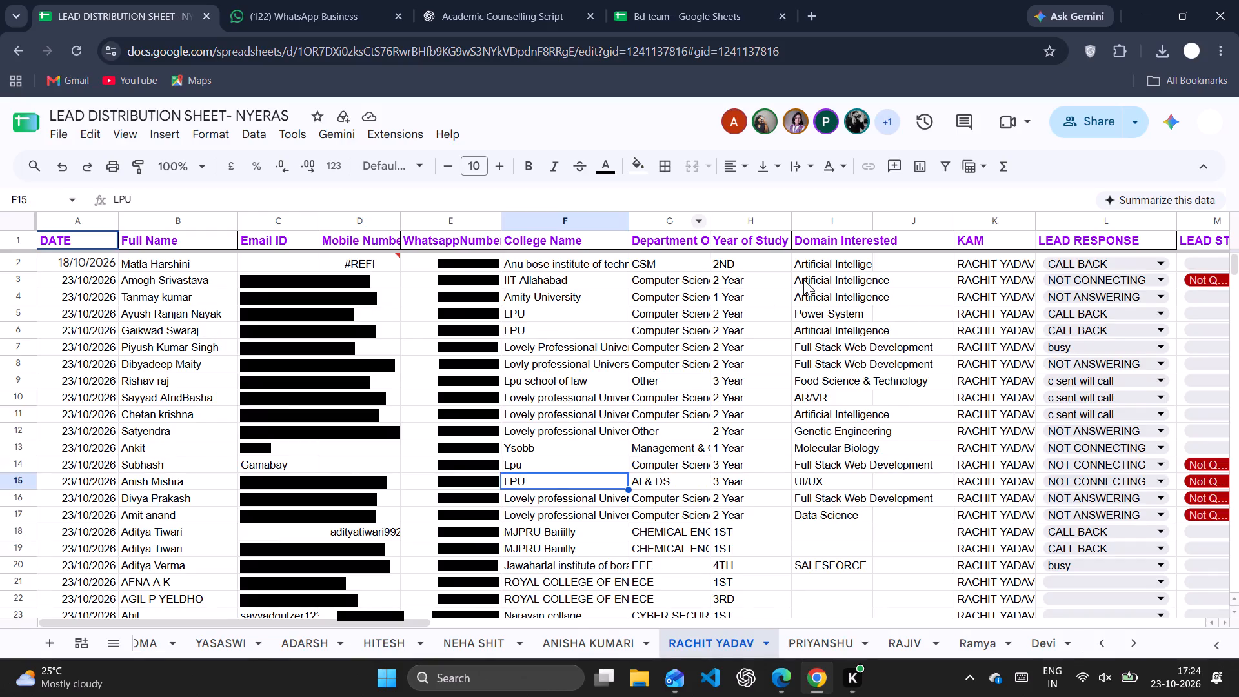
Examine the Domain Interested entries for the leads in rows 2 to 8.
click(864, 261)
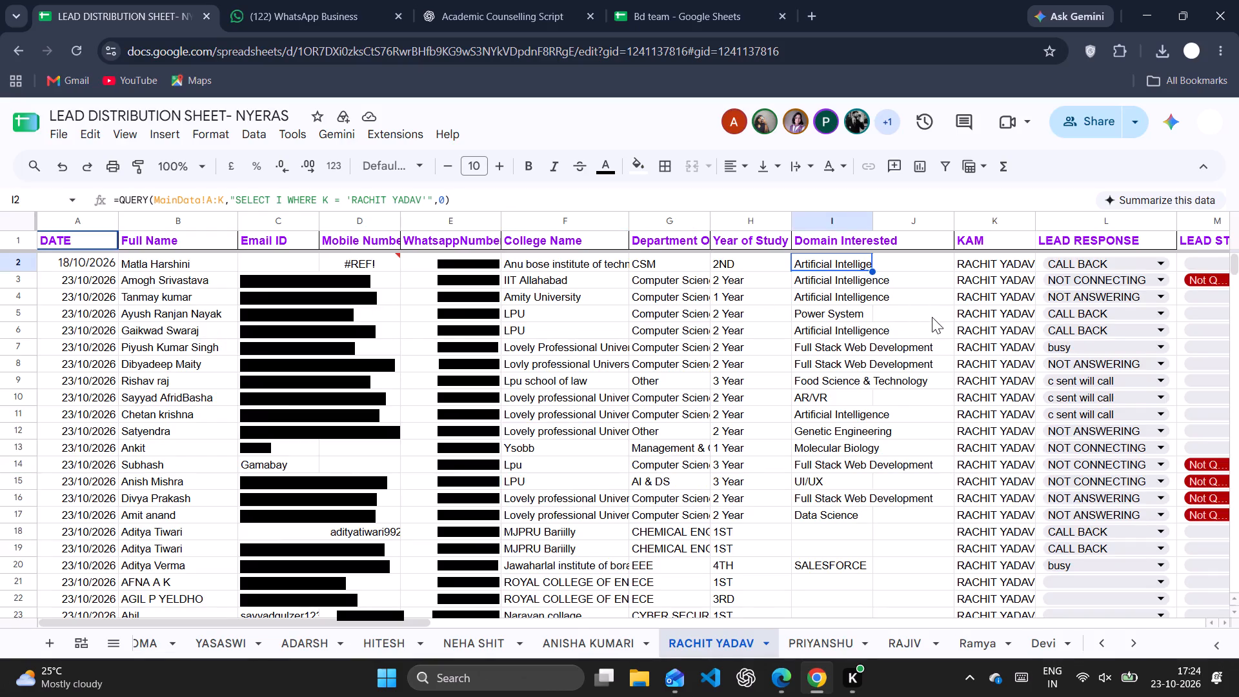
click(903, 310)
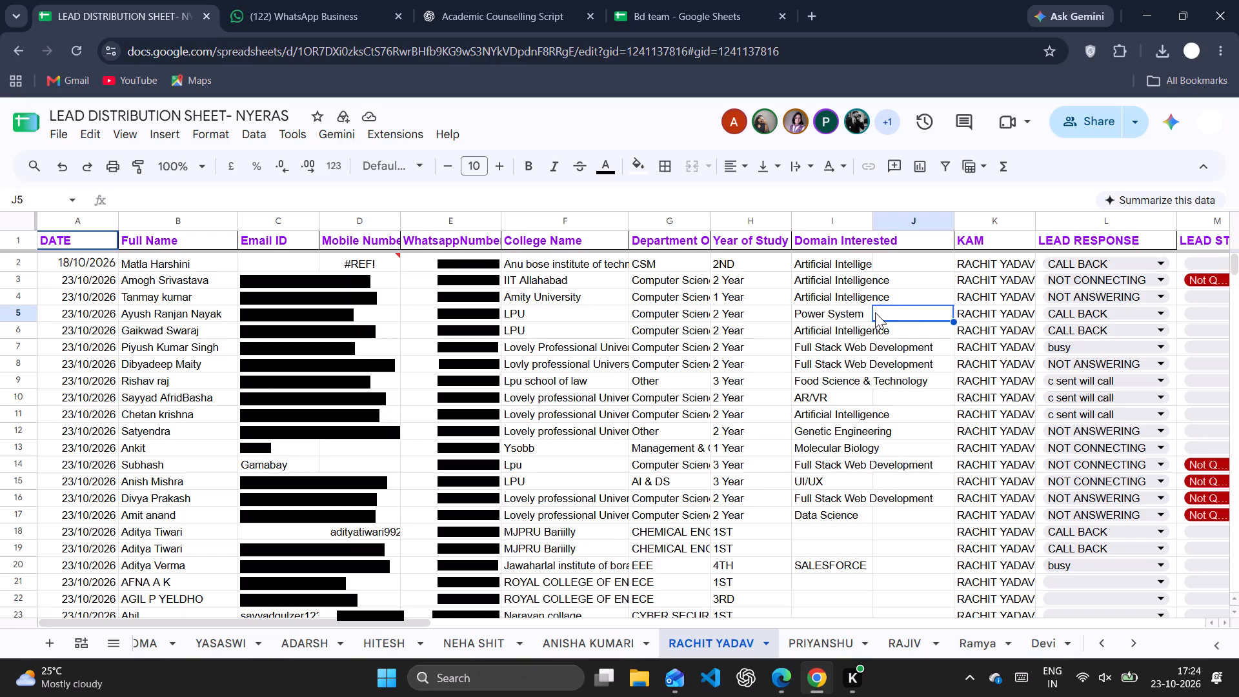
click(875, 312)
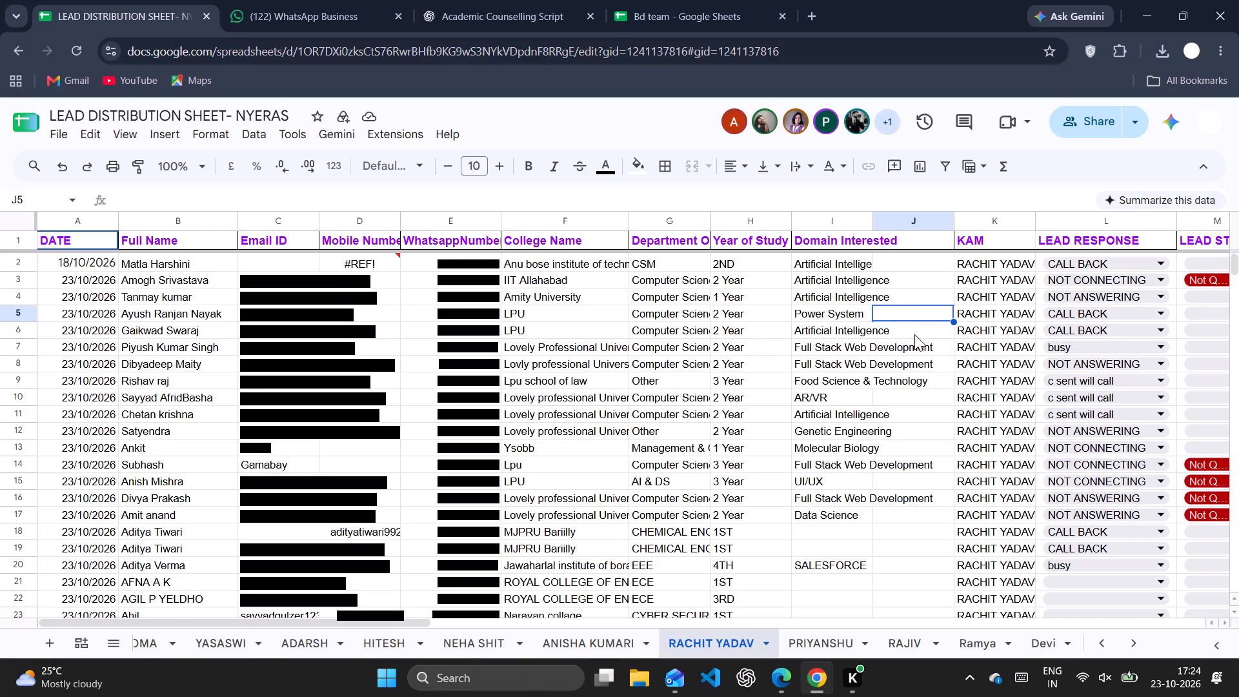
click(914, 334)
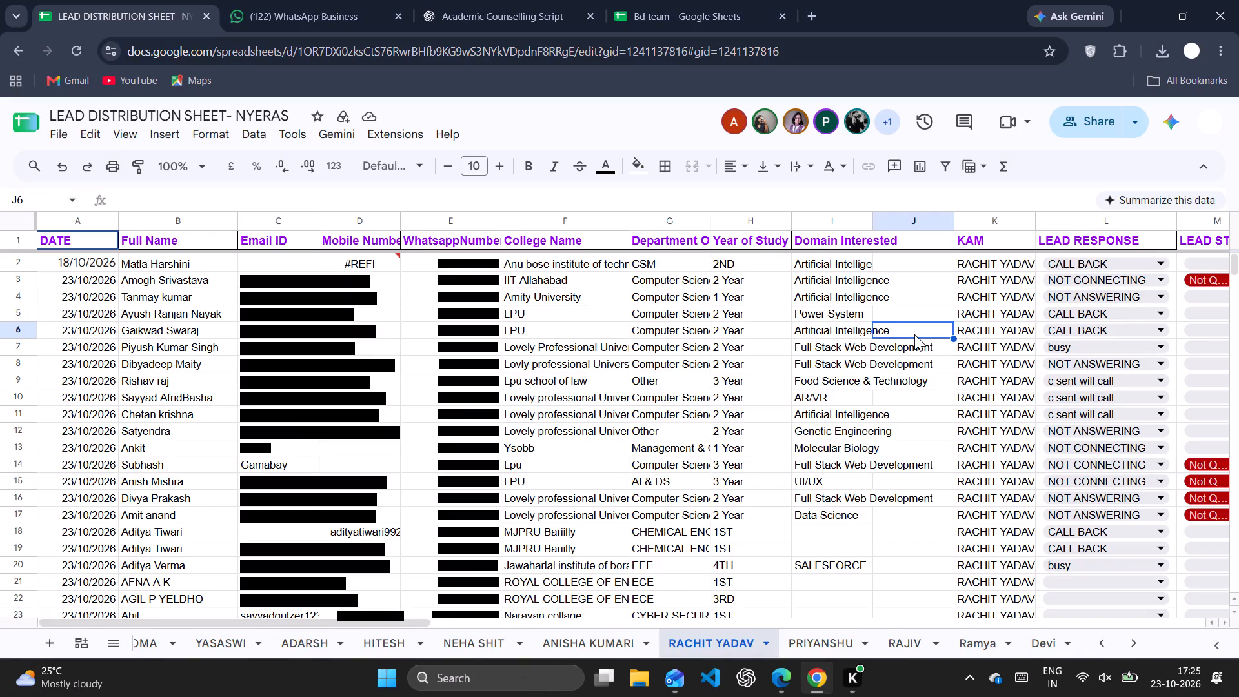
click(871, 310)
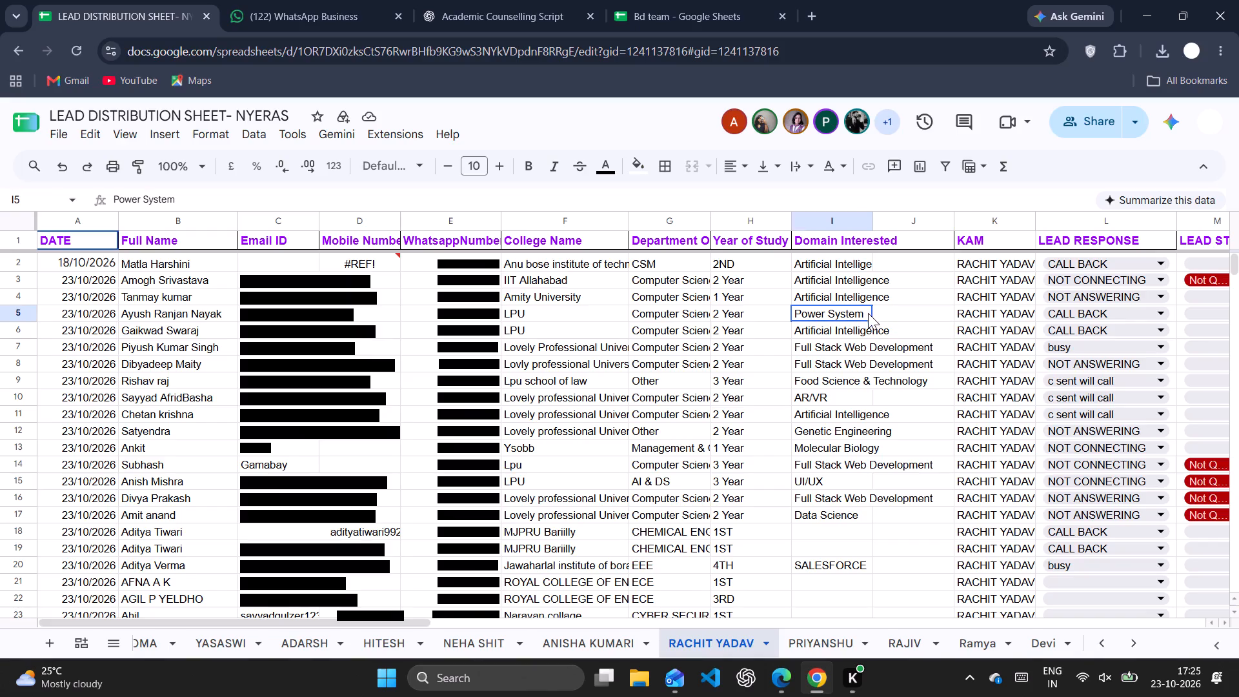
click(897, 310)
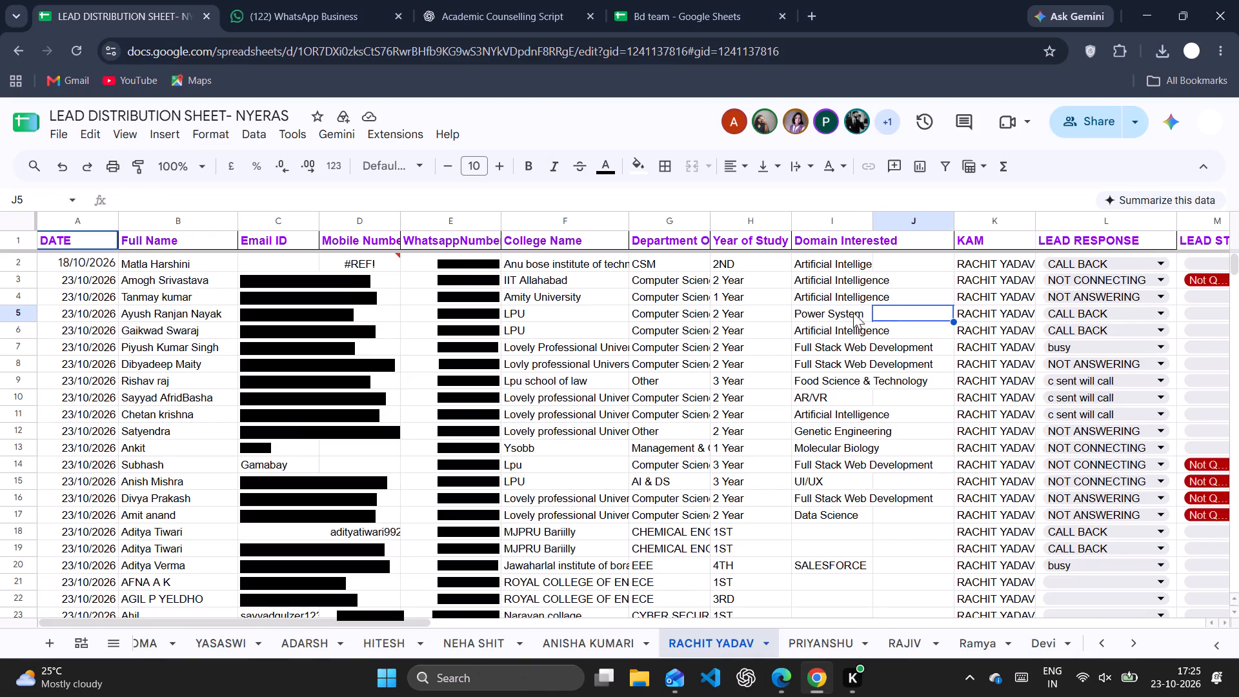
click(853, 312)
click(876, 361)
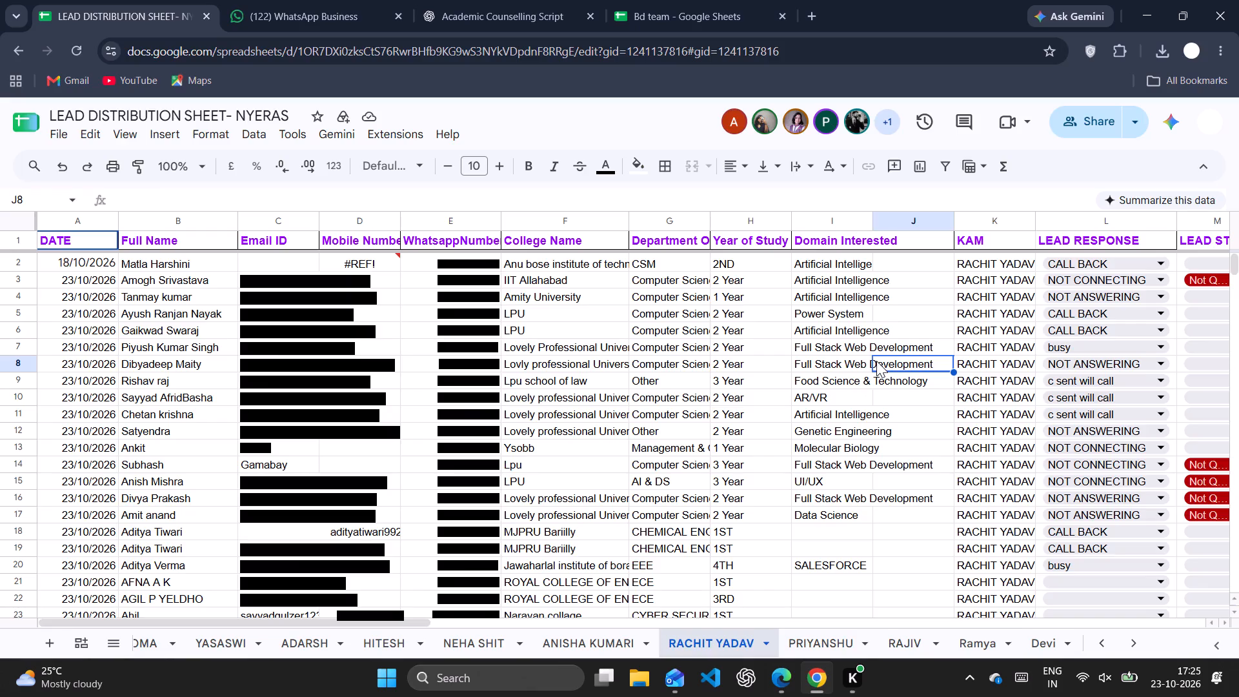
click(867, 313)
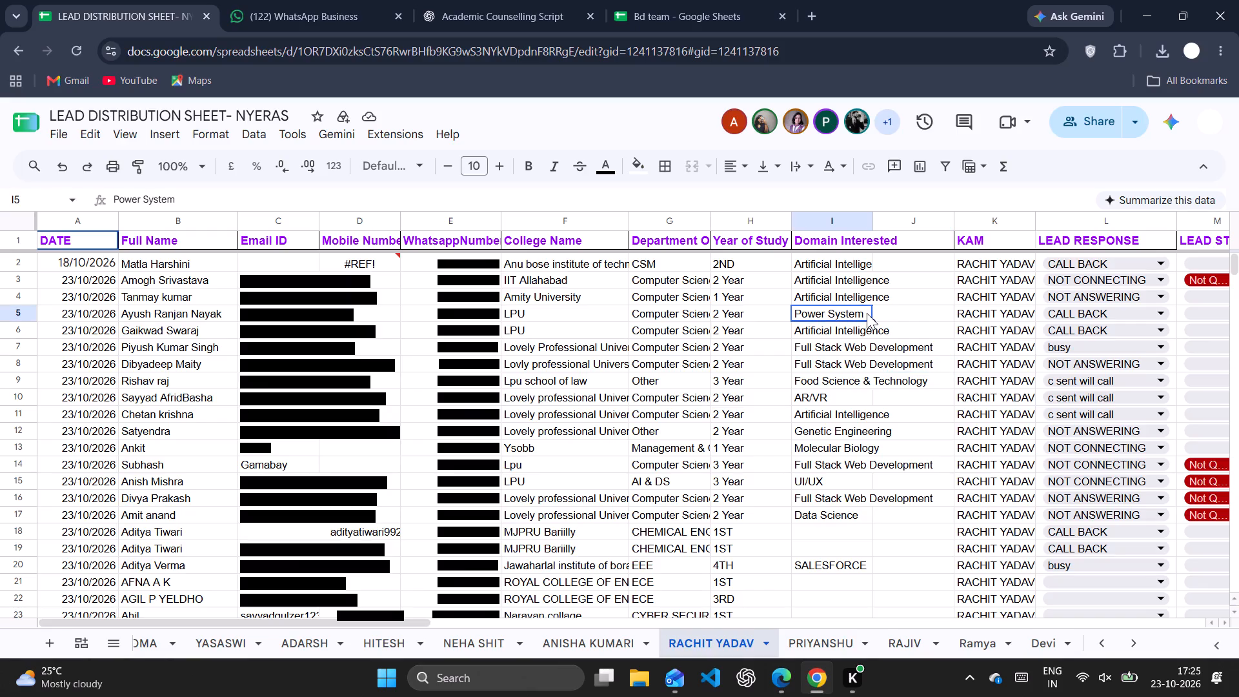
Check the Domain Interested entry of the lead in row 6, ending on that lead's WhatsApp number cell.
click(864, 334)
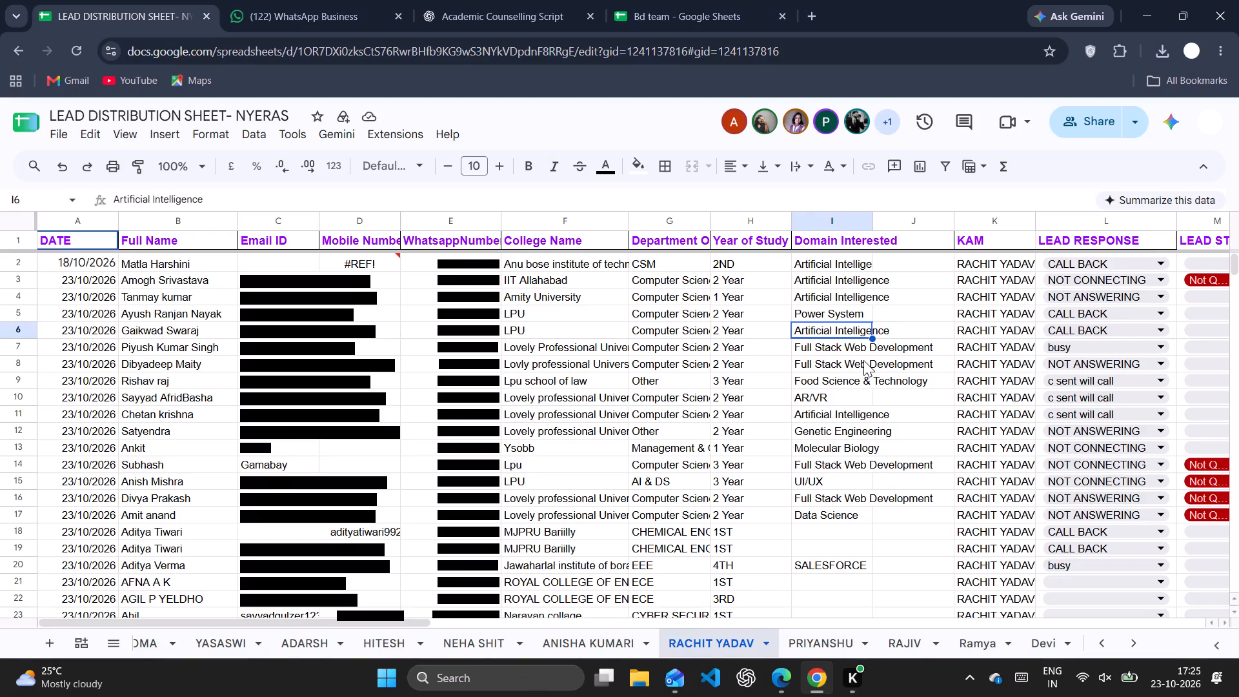
key(Left)
key(Left)
key(Left)
key(Left)
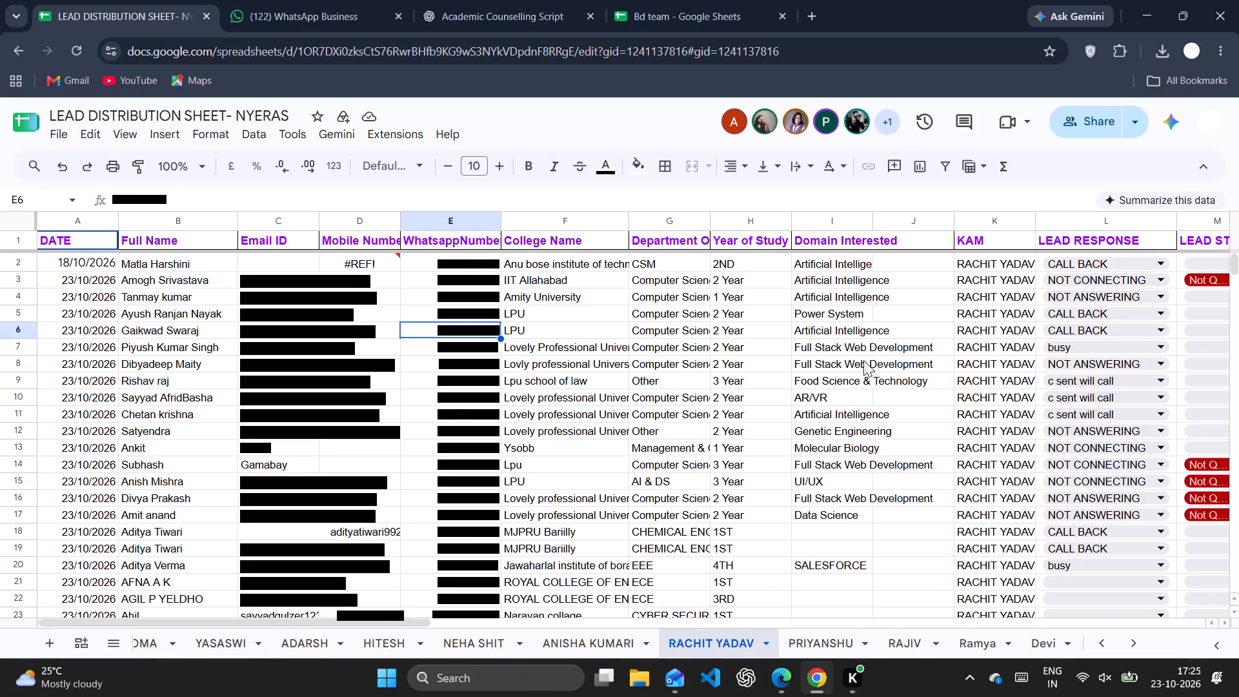
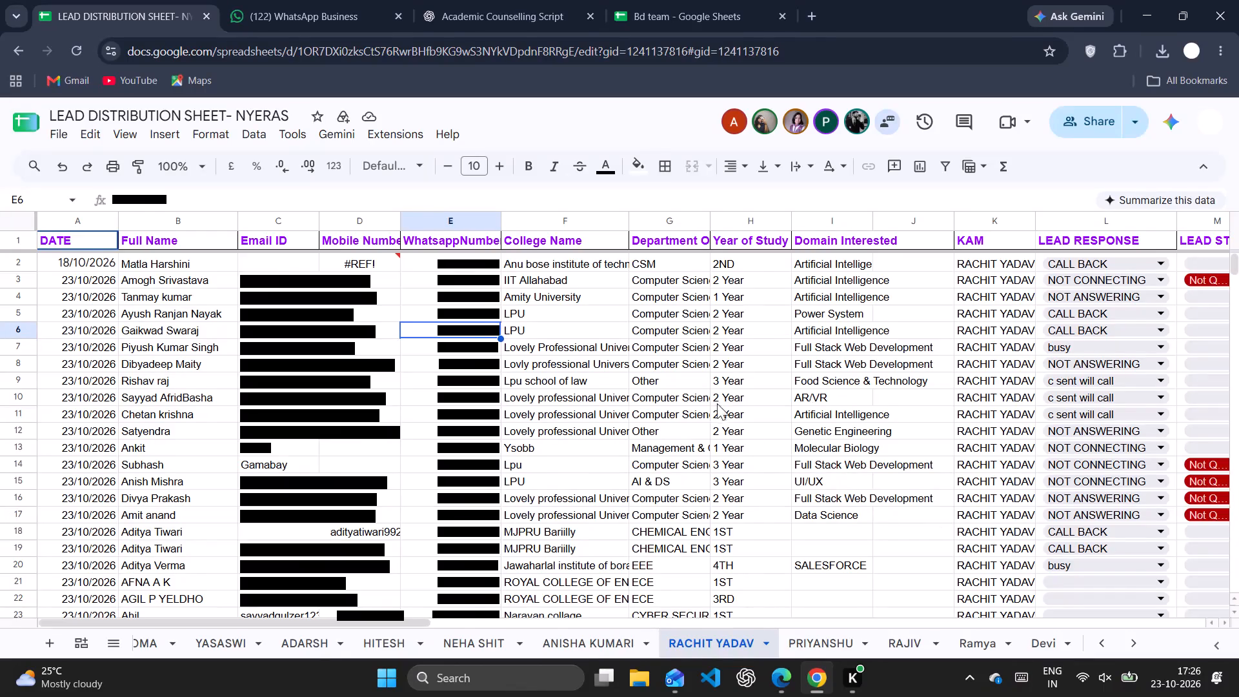
click(869, 327)
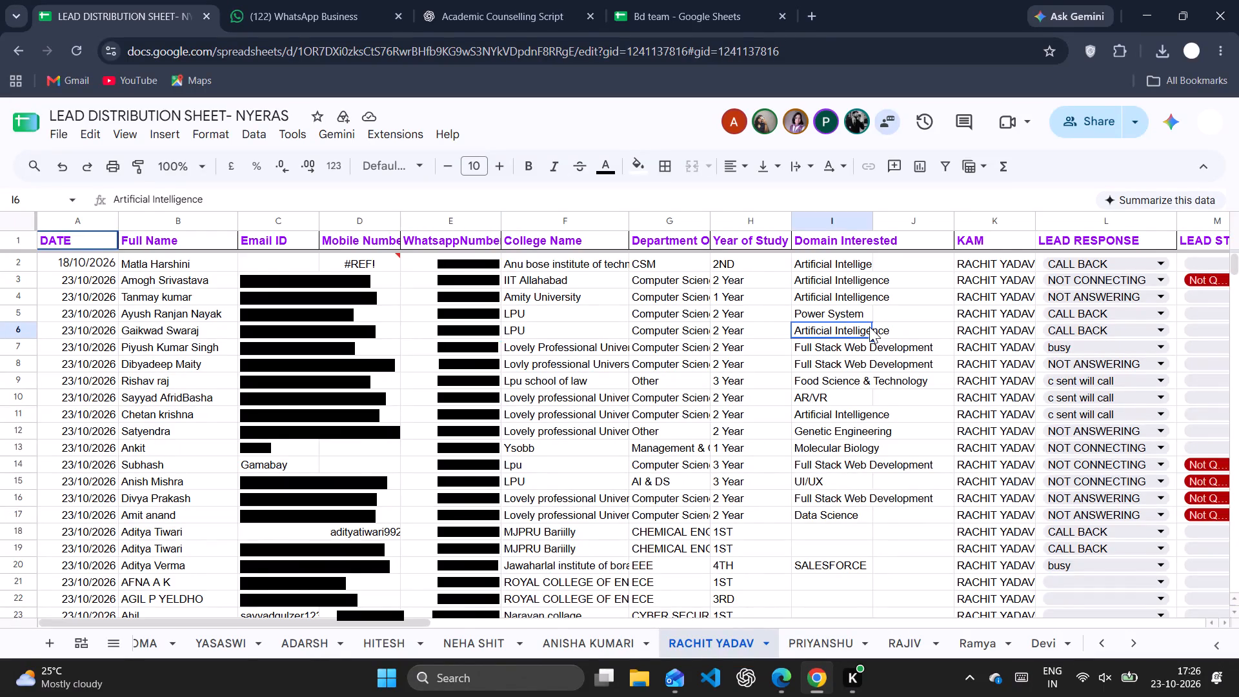
click(906, 329)
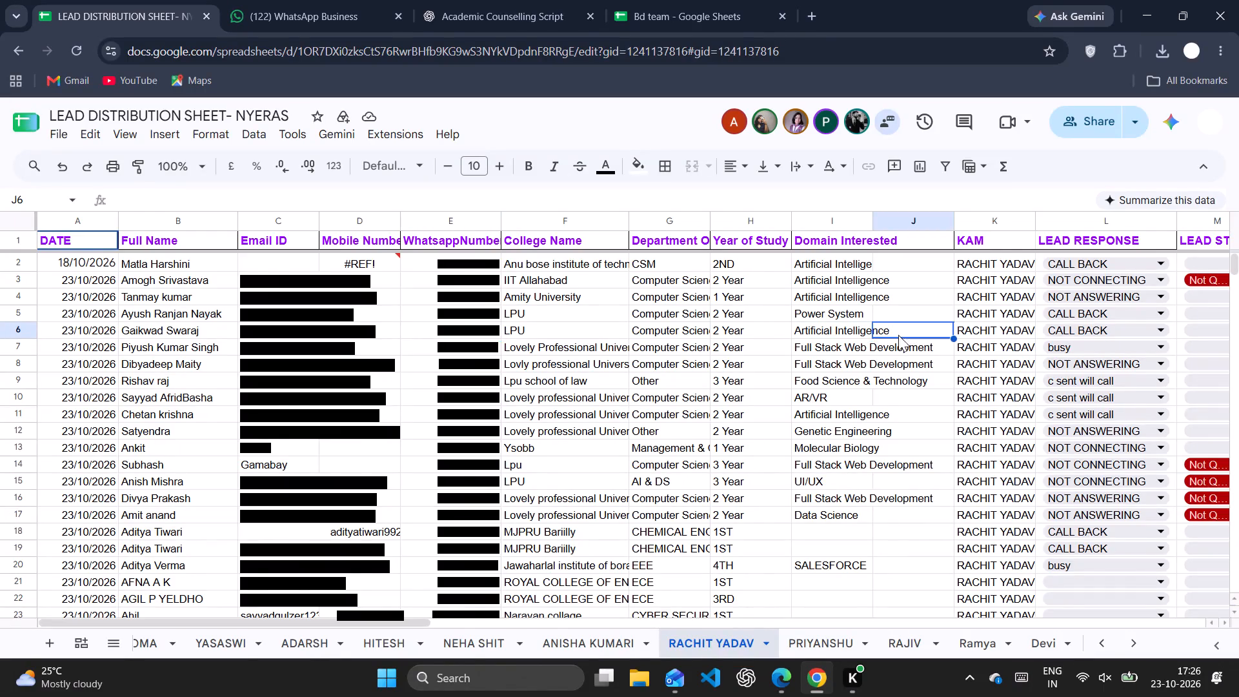
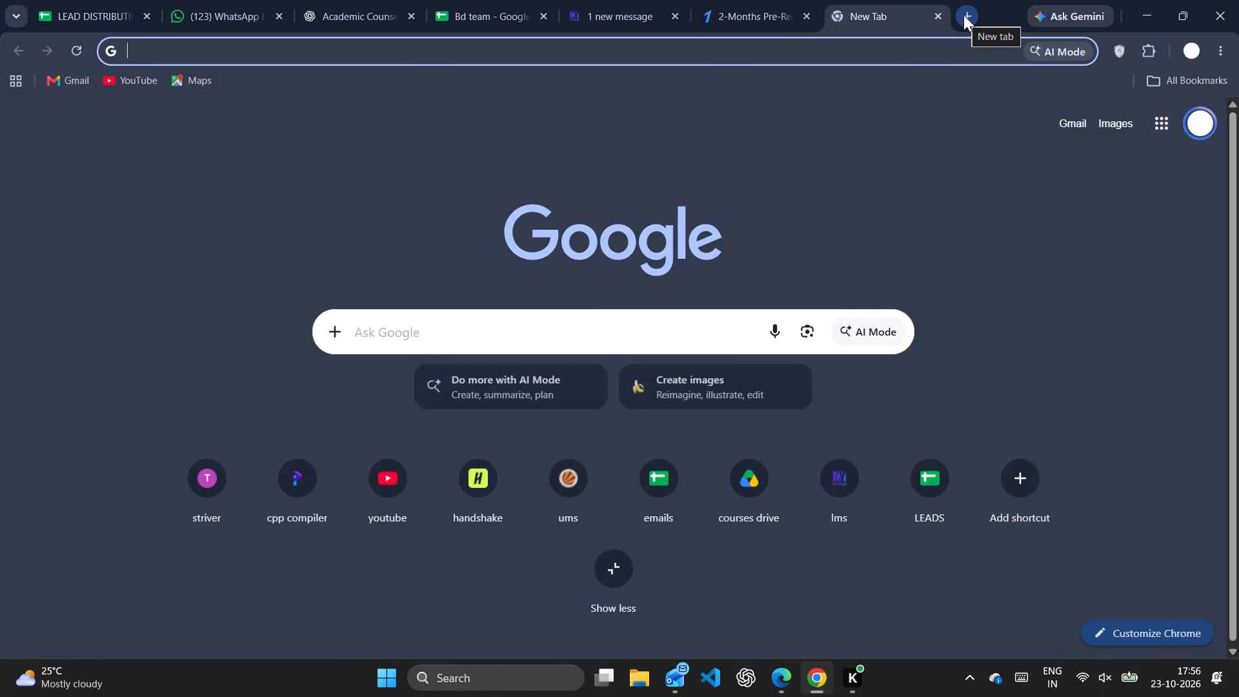
Search the web for "jip ipio gmp" and open Chittorgarh's Jio Platforms IPO details page.
text(jip ipio gmp)
key(Return)
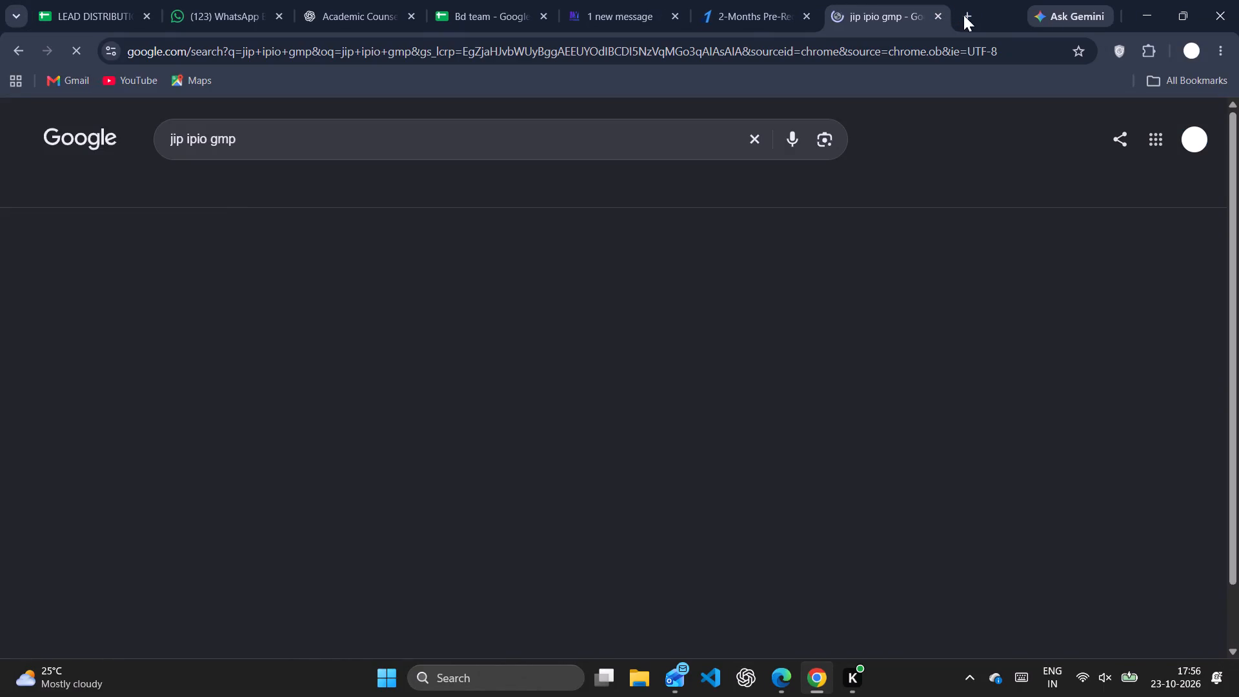
scroll(103, 454, down, 3)
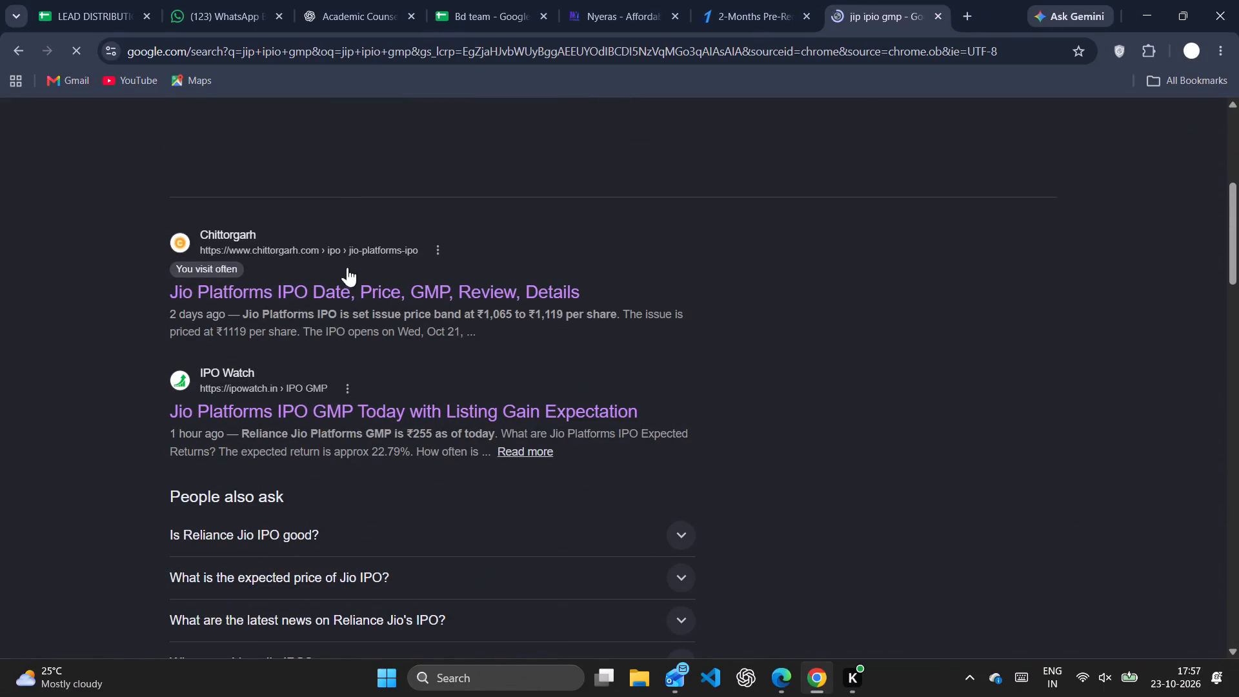
click(341, 287)
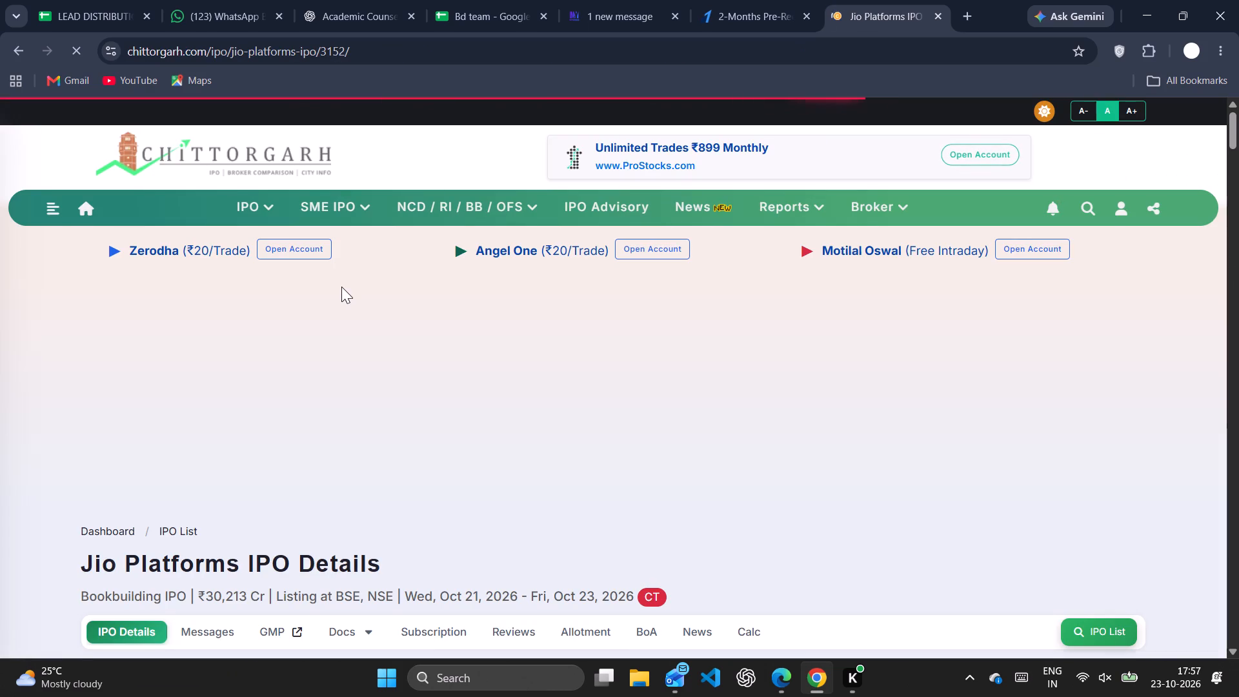
Open the Jio Platforms IPO's GMP page and examine its estimated listing price, estimated profit and trend table.
scroll(341, 287, down, 2)
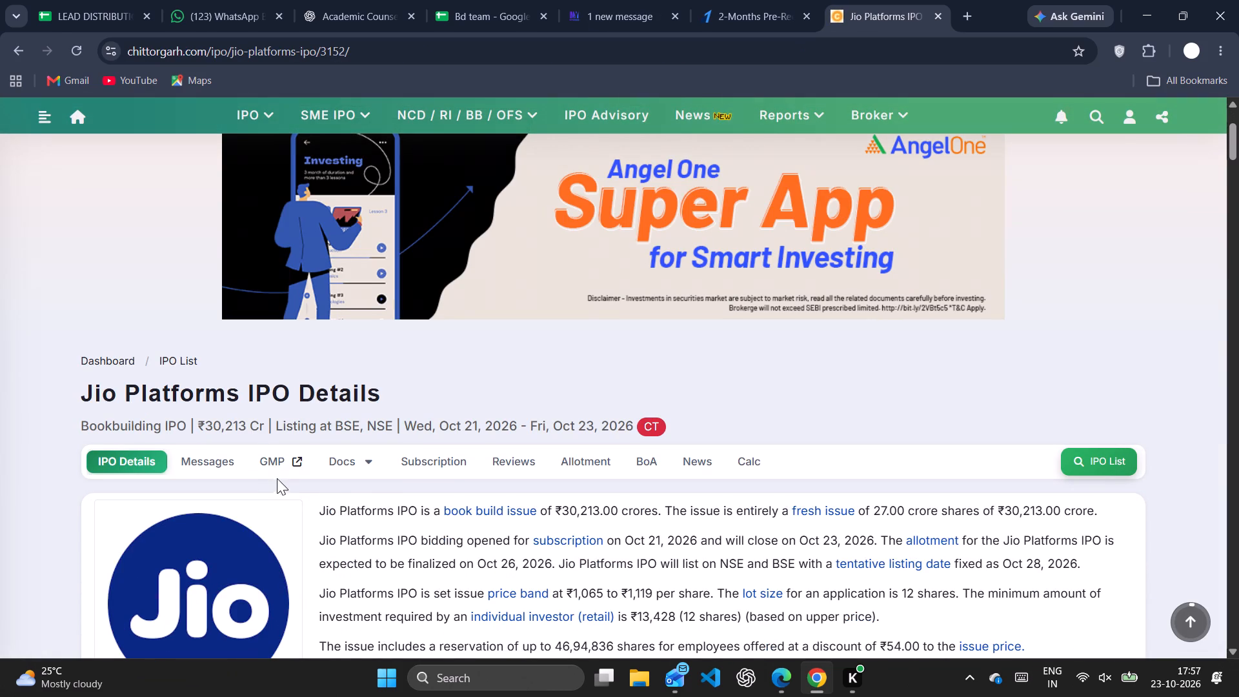
click(277, 468)
scroll(503, 449, down, 2)
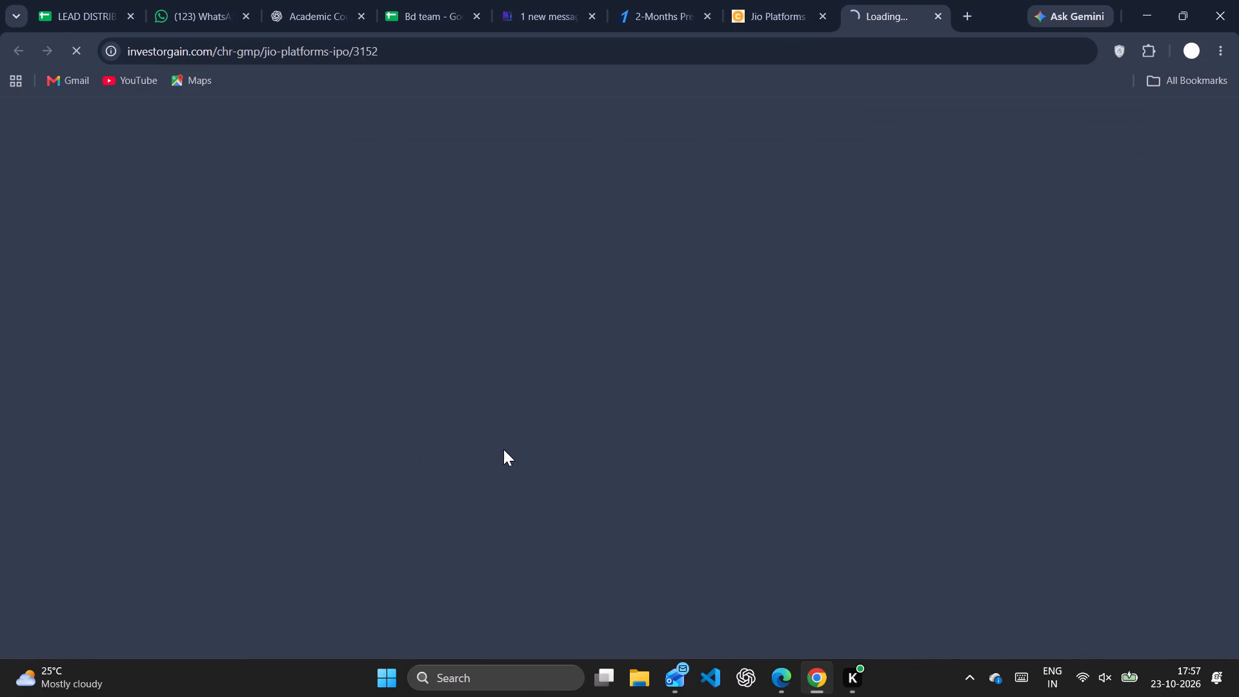
scroll(503, 449, down, 17)
scroll(503, 449, down, 4)
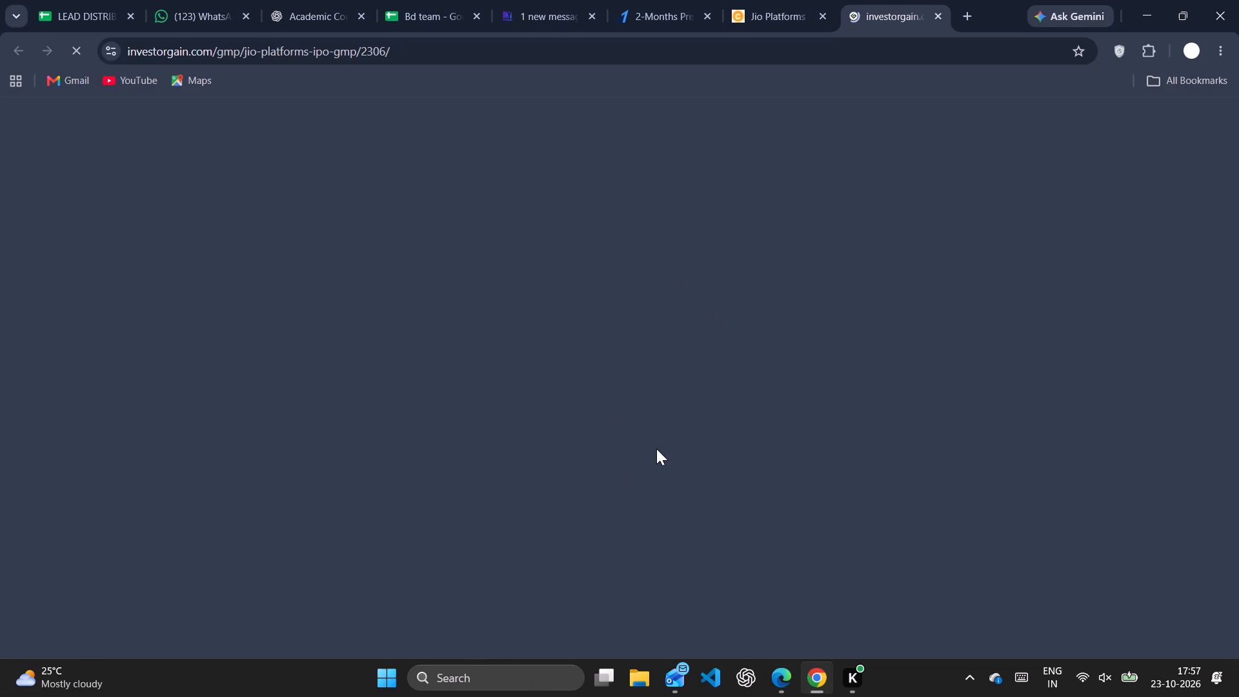
scroll(656, 449, down, 1)
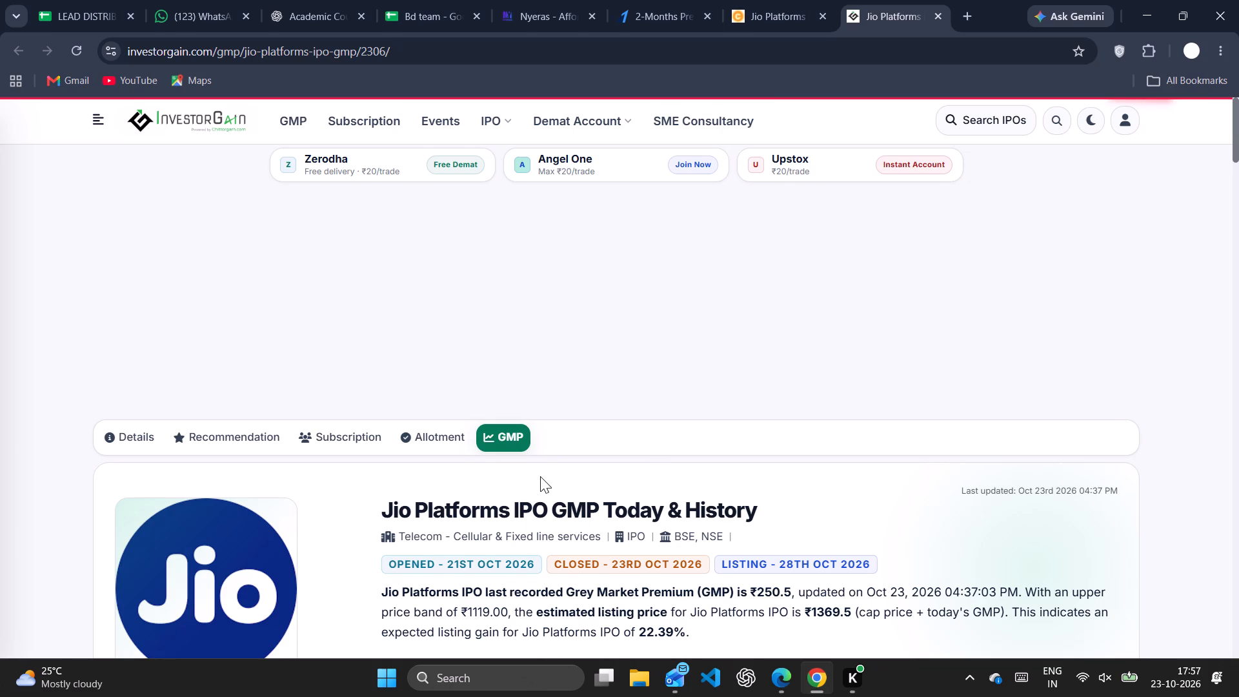
scroll(540, 476, down, 8)
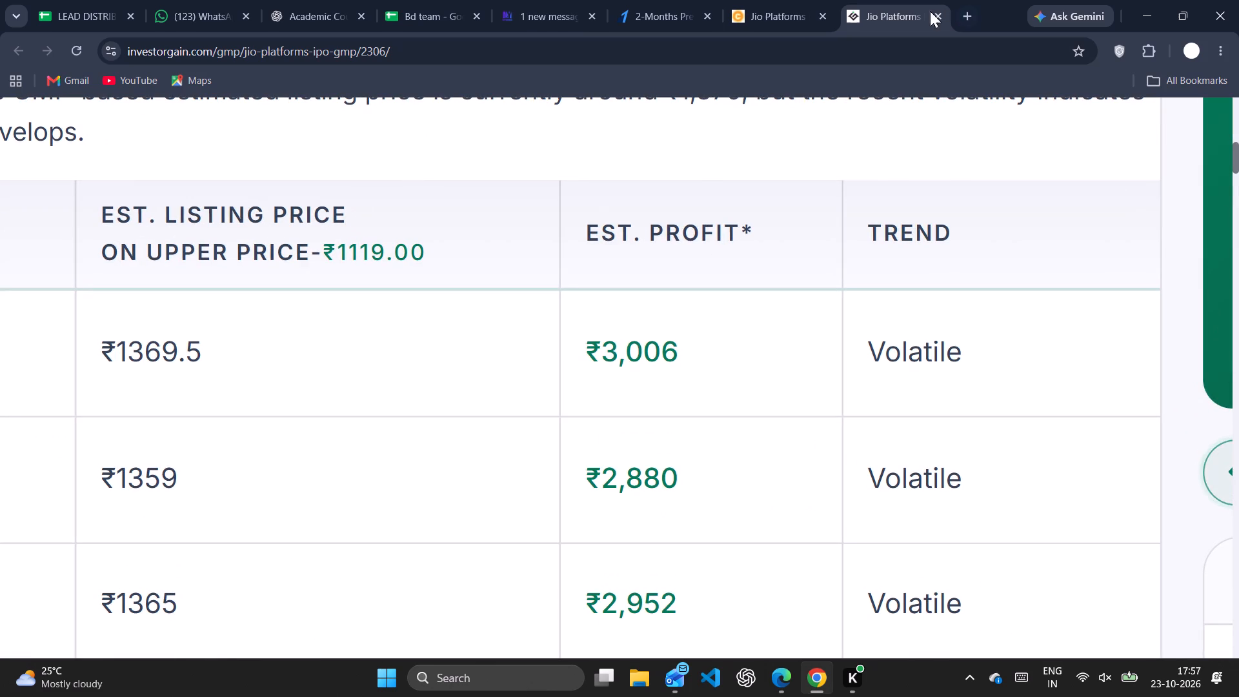
Close both Jio Platforms IPO pages.
click(825, 23)
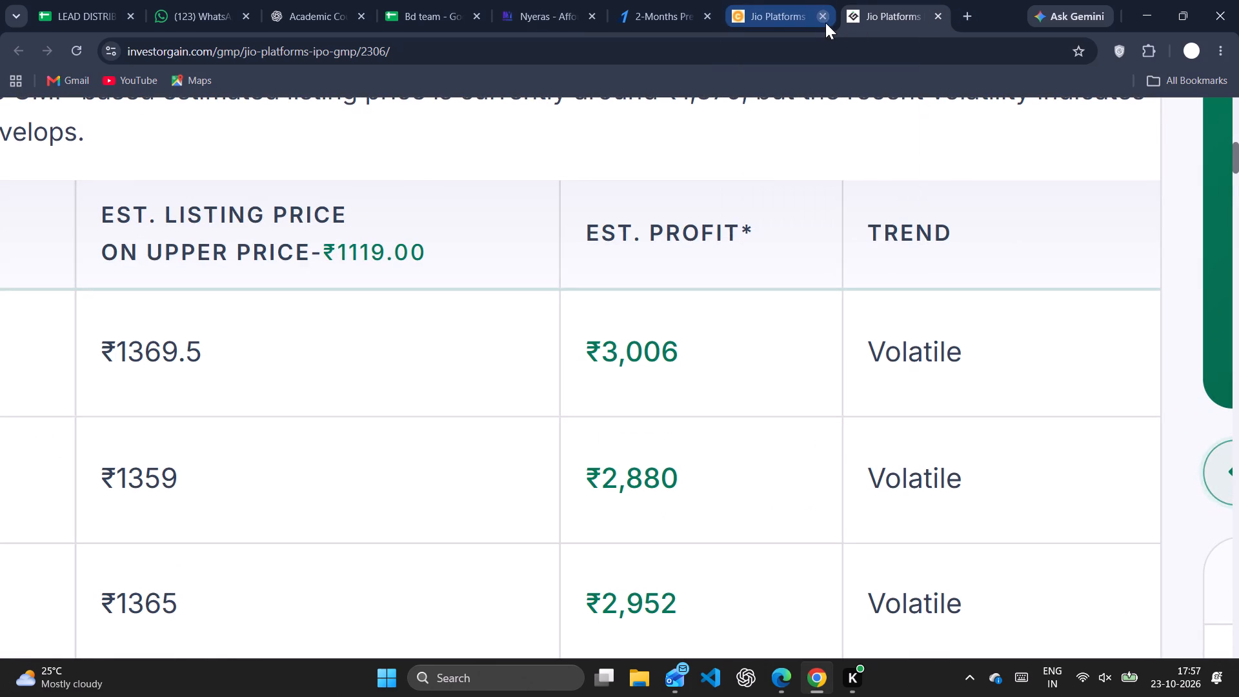
click(825, 23)
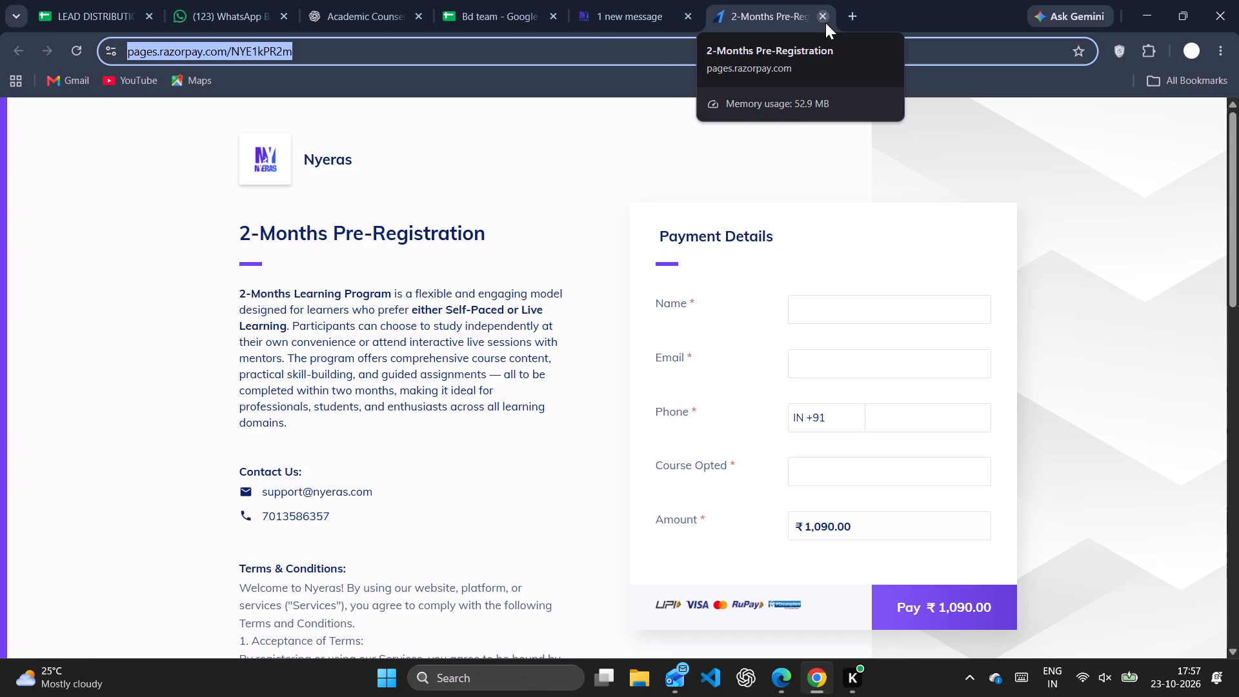
click(666, 0)
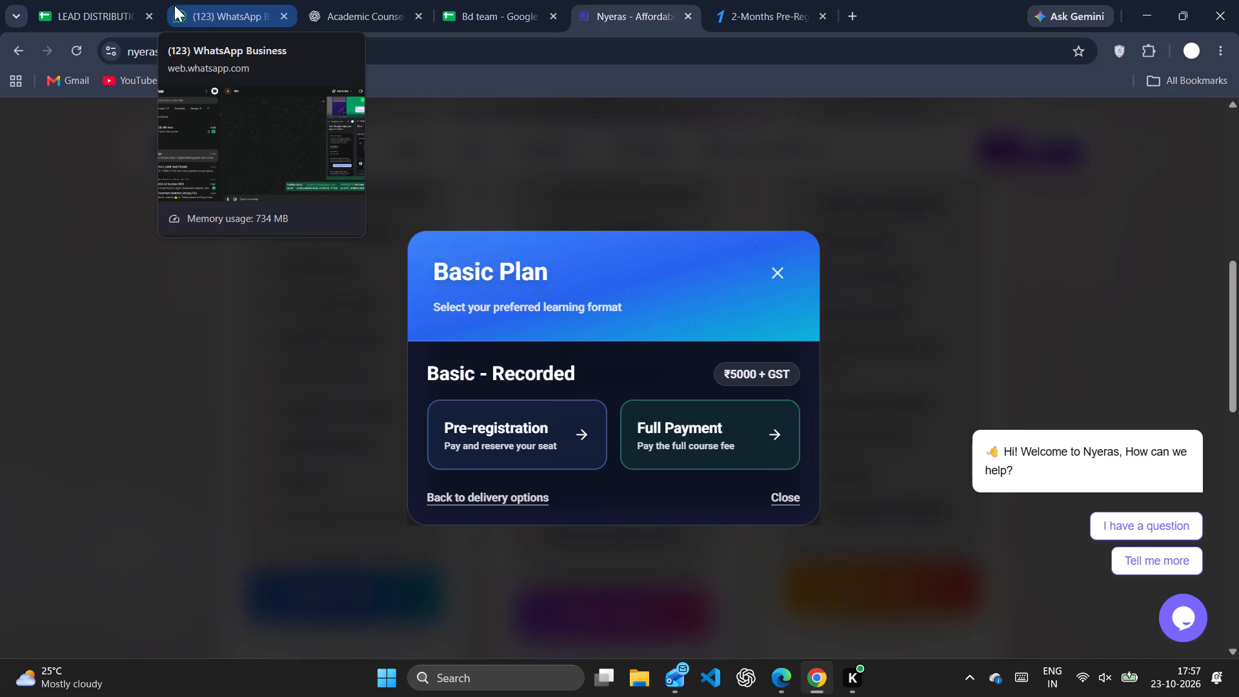
click(101, 0)
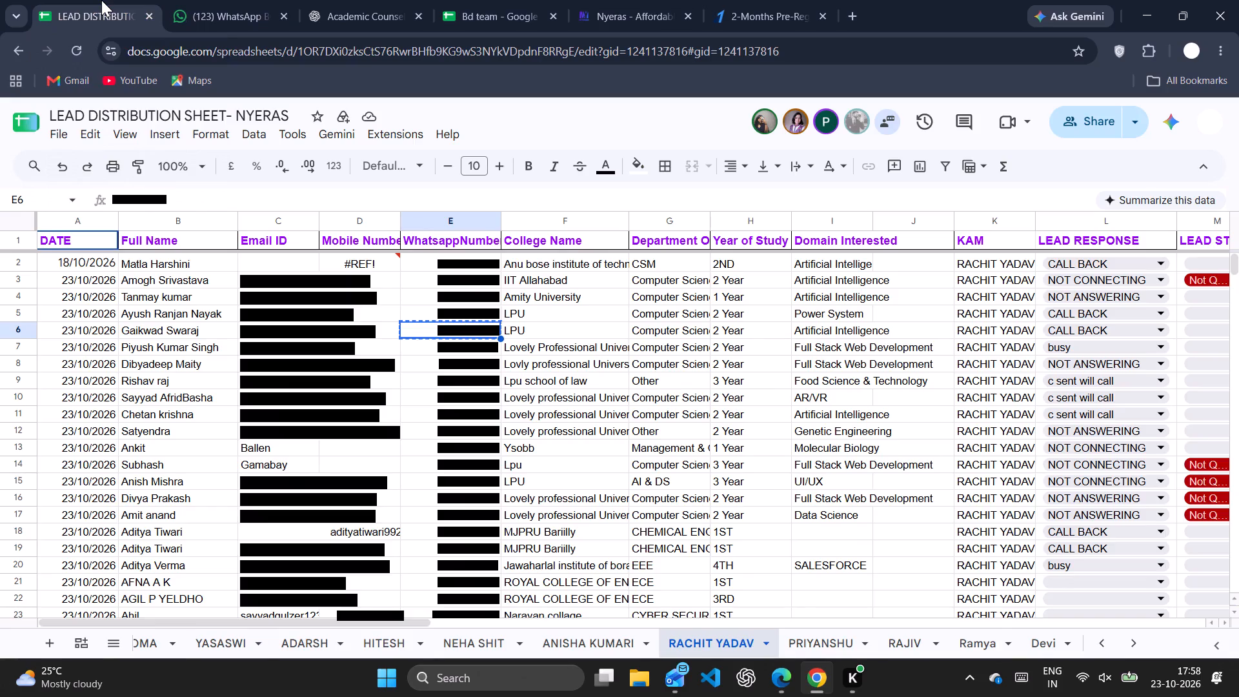
Review the call responses, colleges, domain interests and states of the last student leads in the Bd team spreadsheet's Rachit sheet.
click(522, 0)
scroll(244, 456, down, 5)
scroll(244, 456, up, 1)
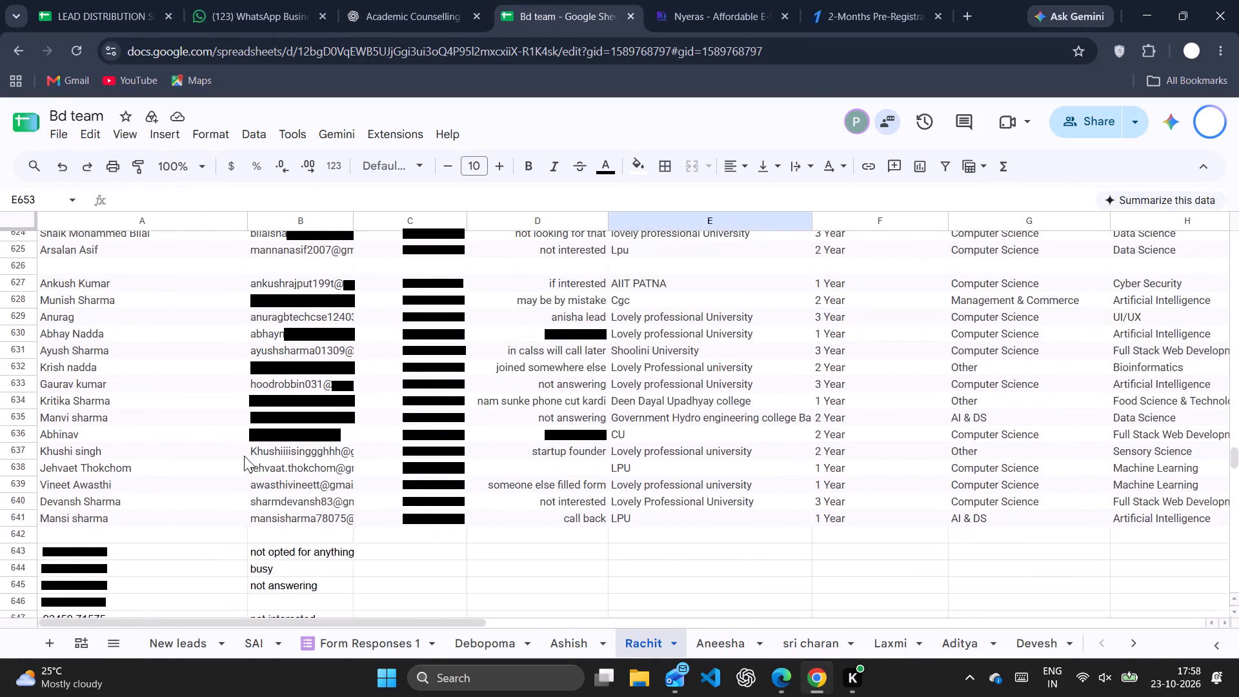
scroll(244, 456, left, 7)
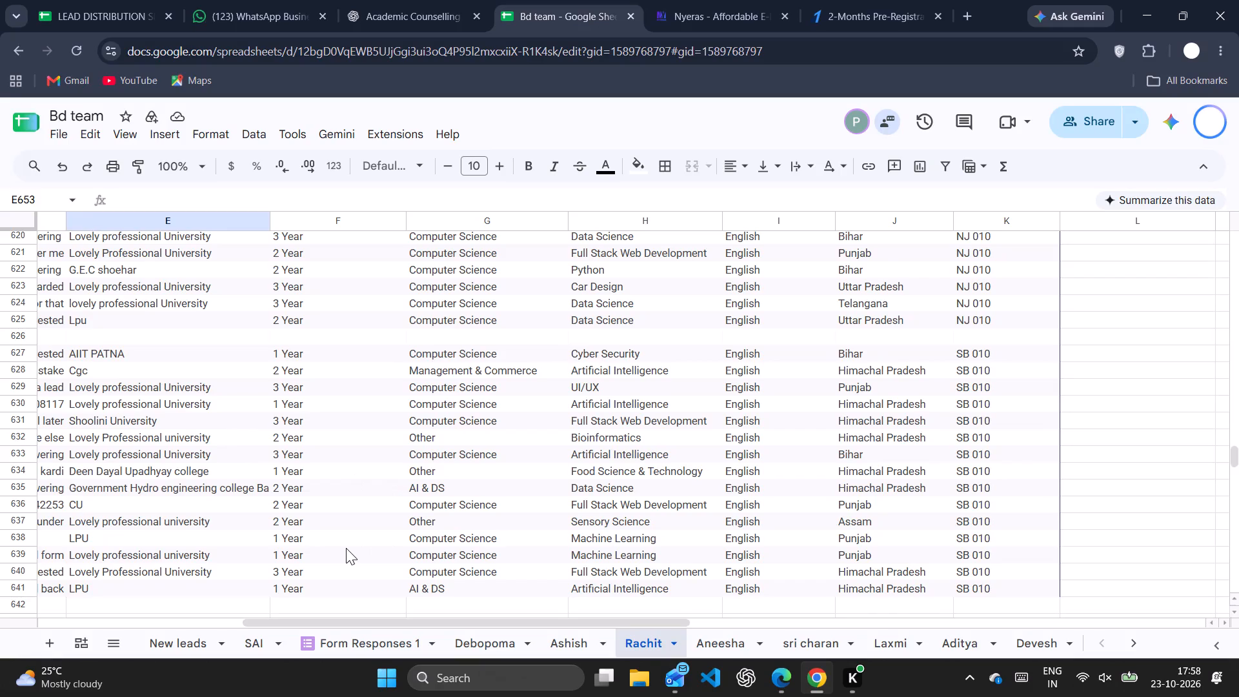
scroll(346, 548, right, 4)
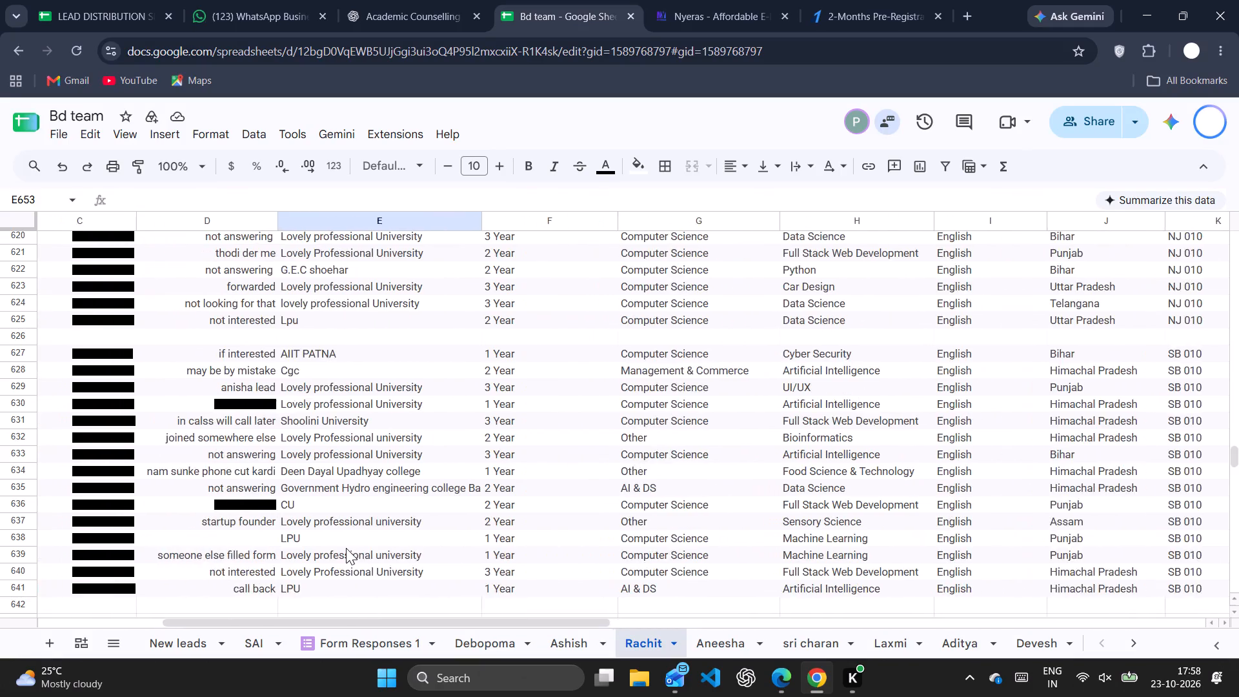
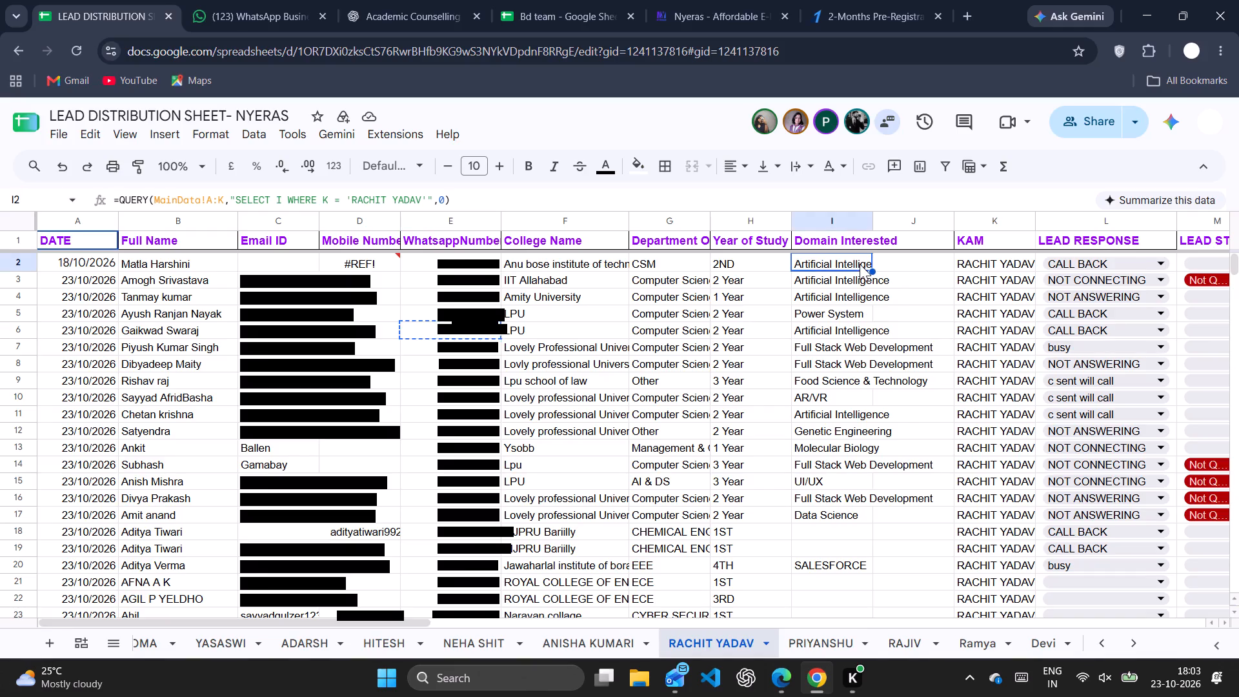
Check the Mobile Number formula error in cell D2 and undo the latest lead response edit in row 20.
key(Left)
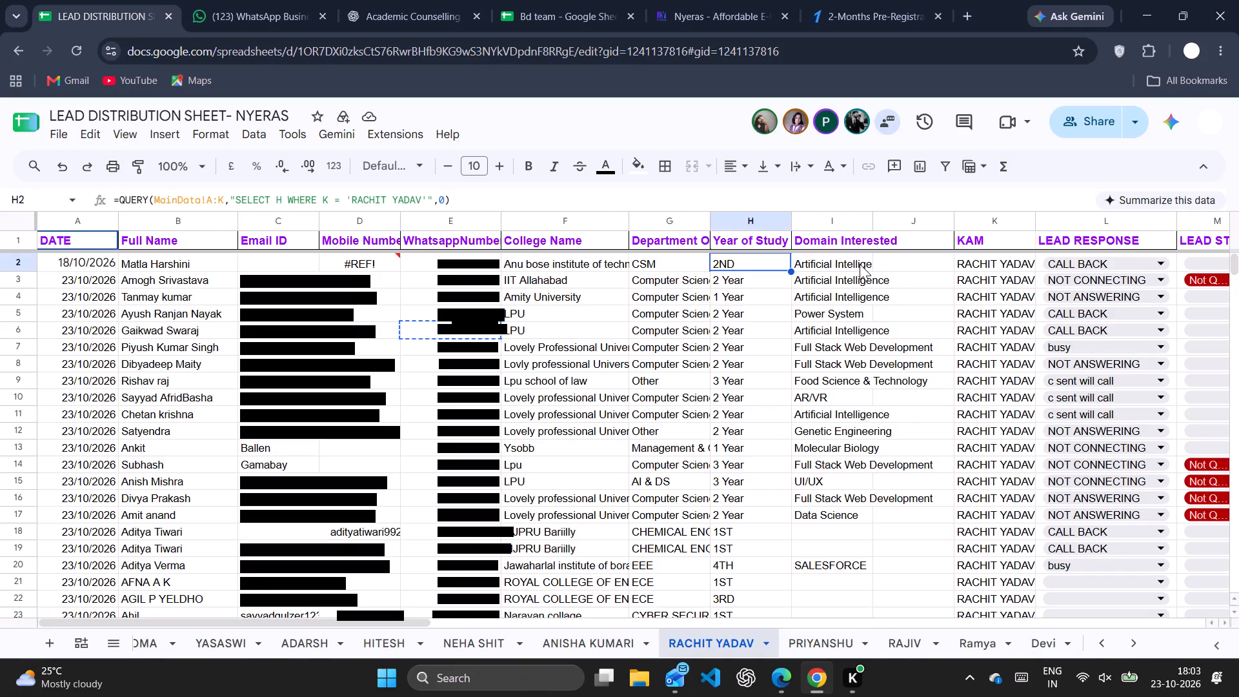
key(Left)
key(Left)
key(Left)
key(Left)
key(Left)
key(Right)
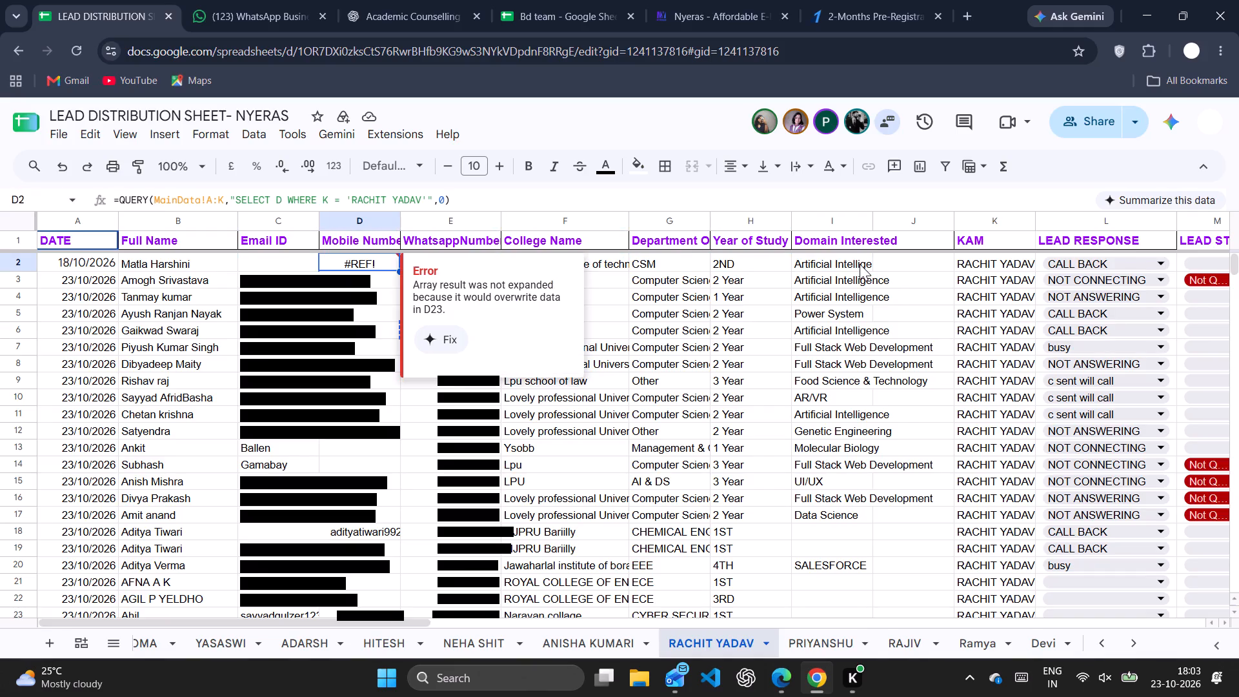
key(ctrl+z)
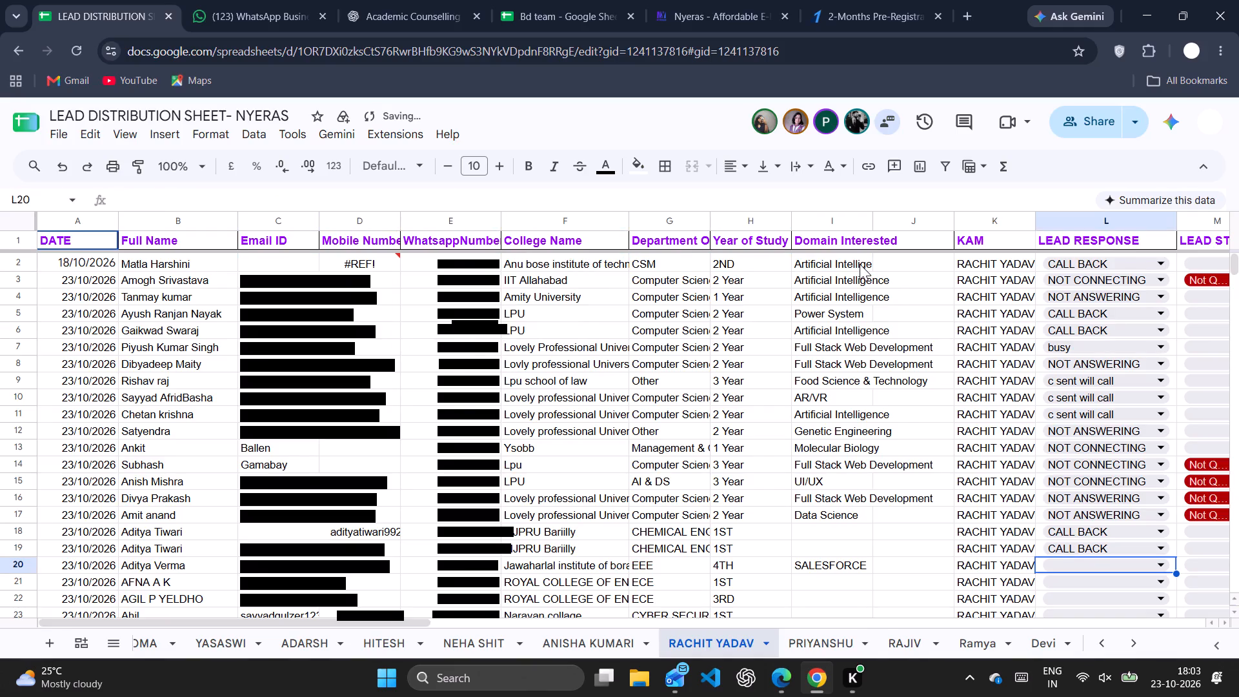
Undo the preceding edit in cell D23 of the Mobile Number column and return to the first lead rows.
click(794, 330)
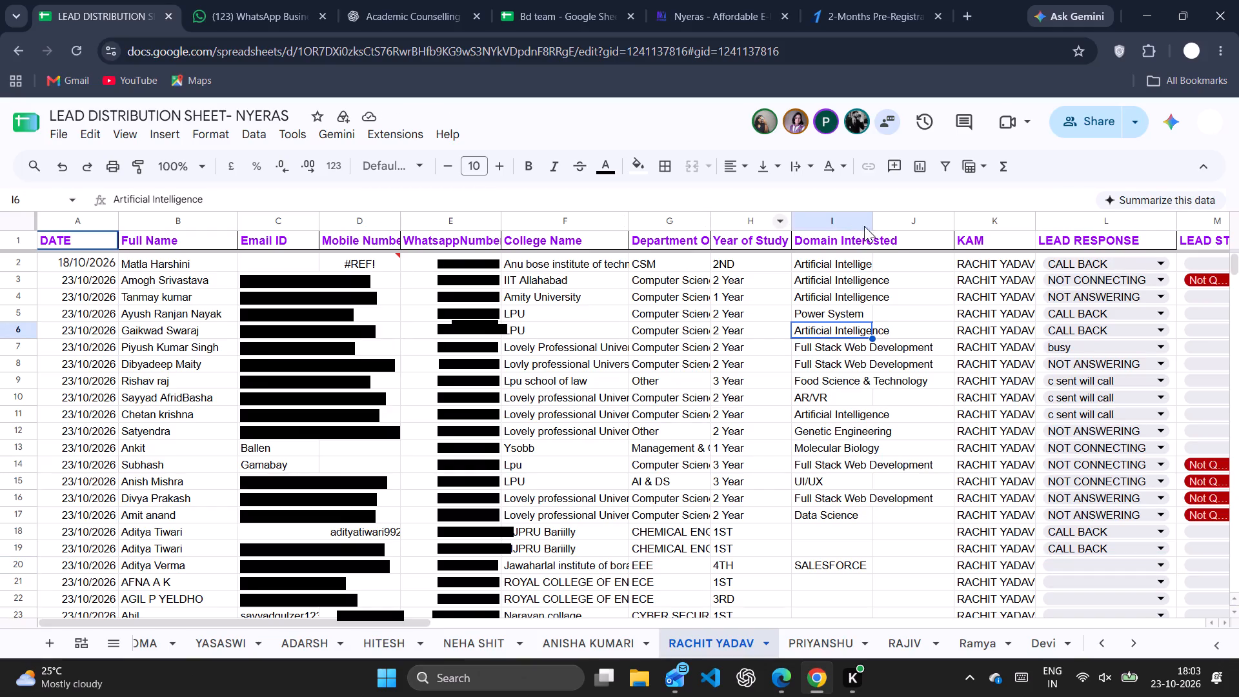
click(887, 261)
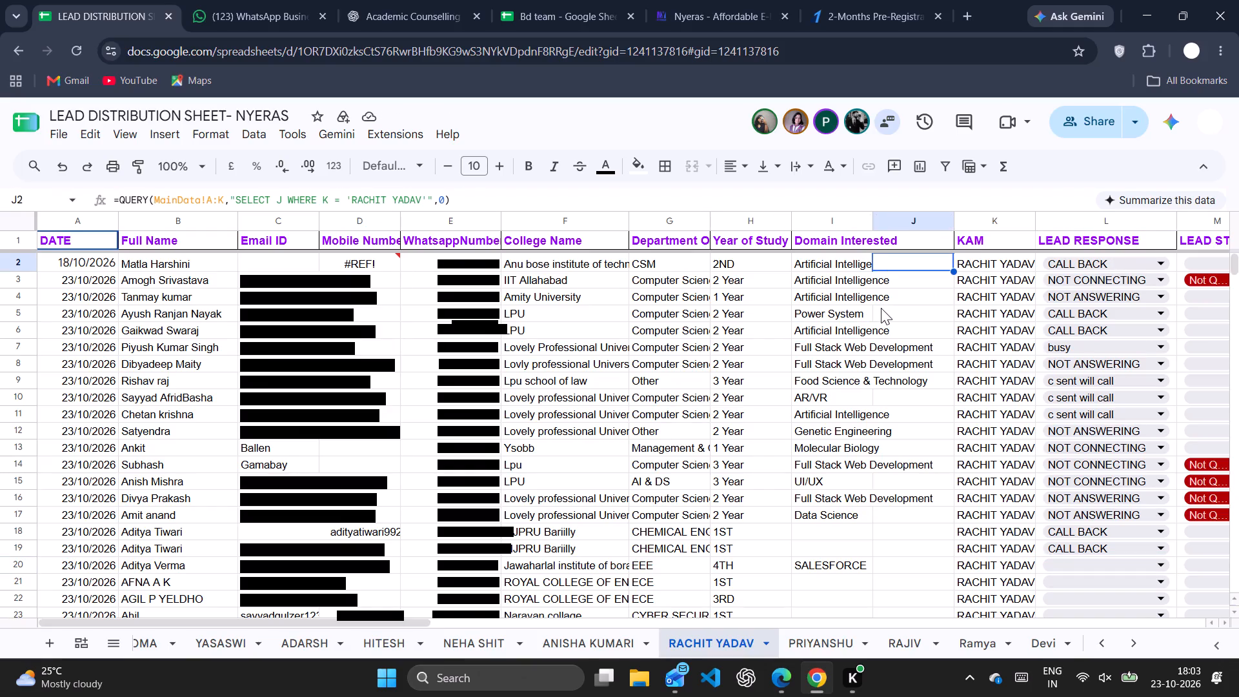
key(ctrl+z)
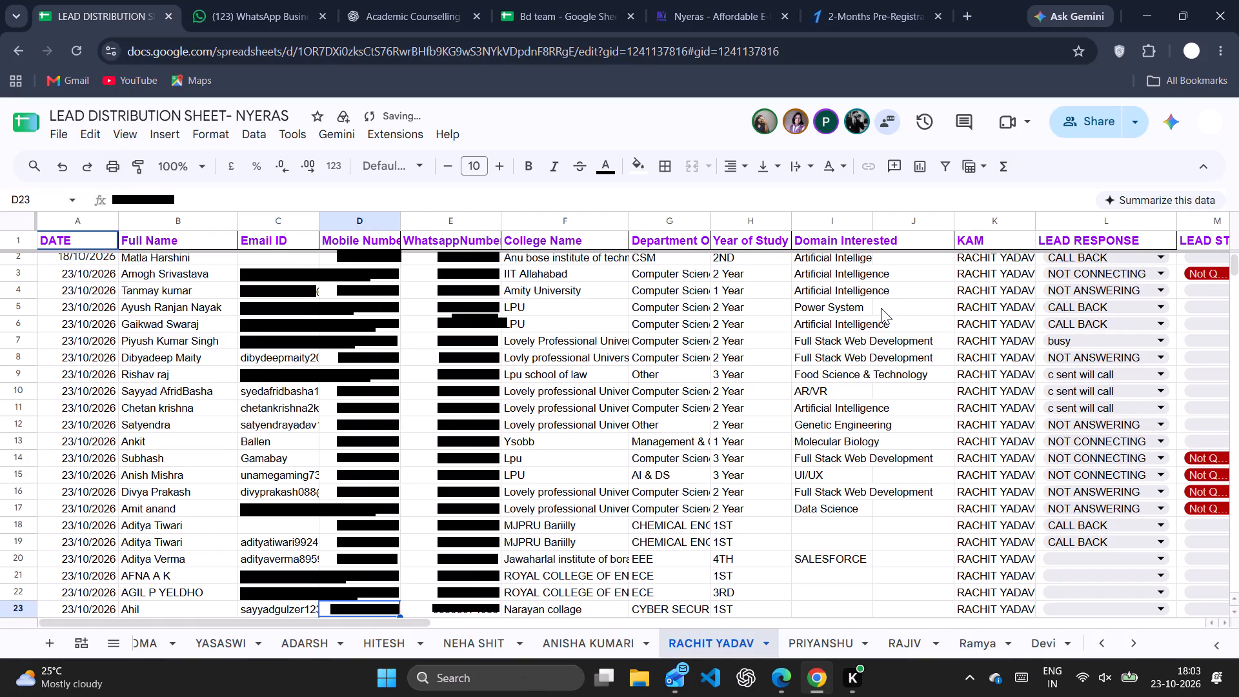
scroll(845, 258, up, 6)
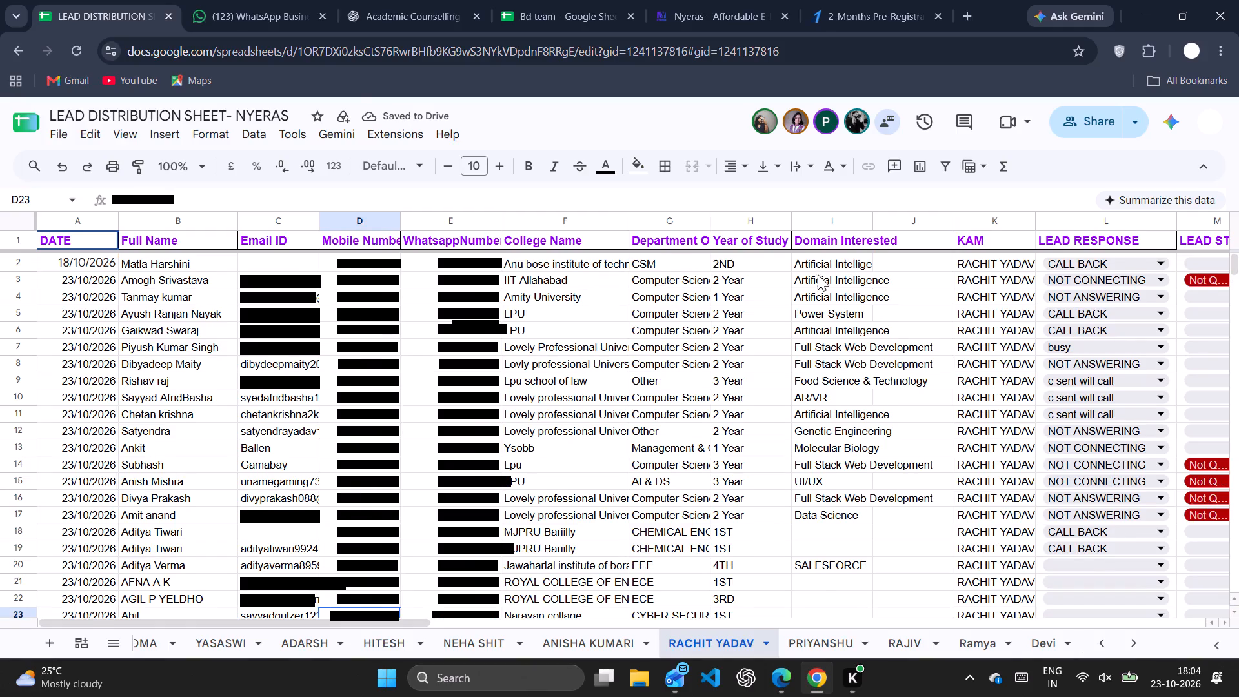
click(697, 319)
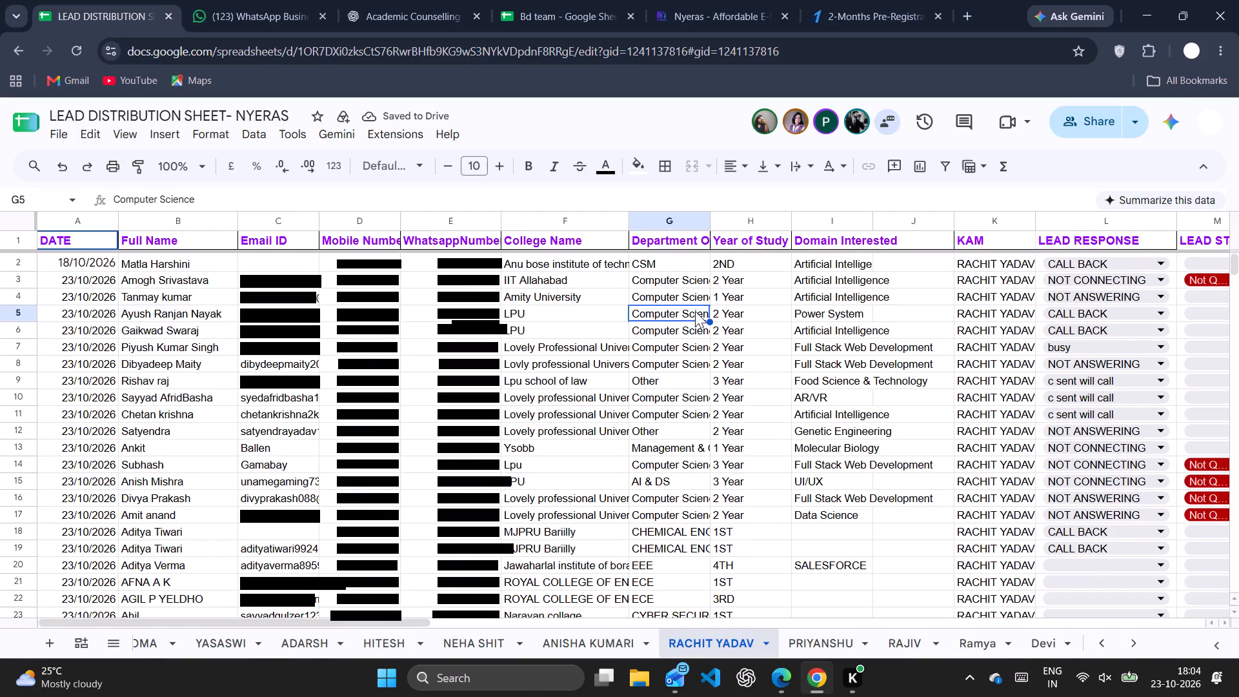
Copy the WhatsApp number of the 18/10/2026 lead in row 2.
click(729, 267)
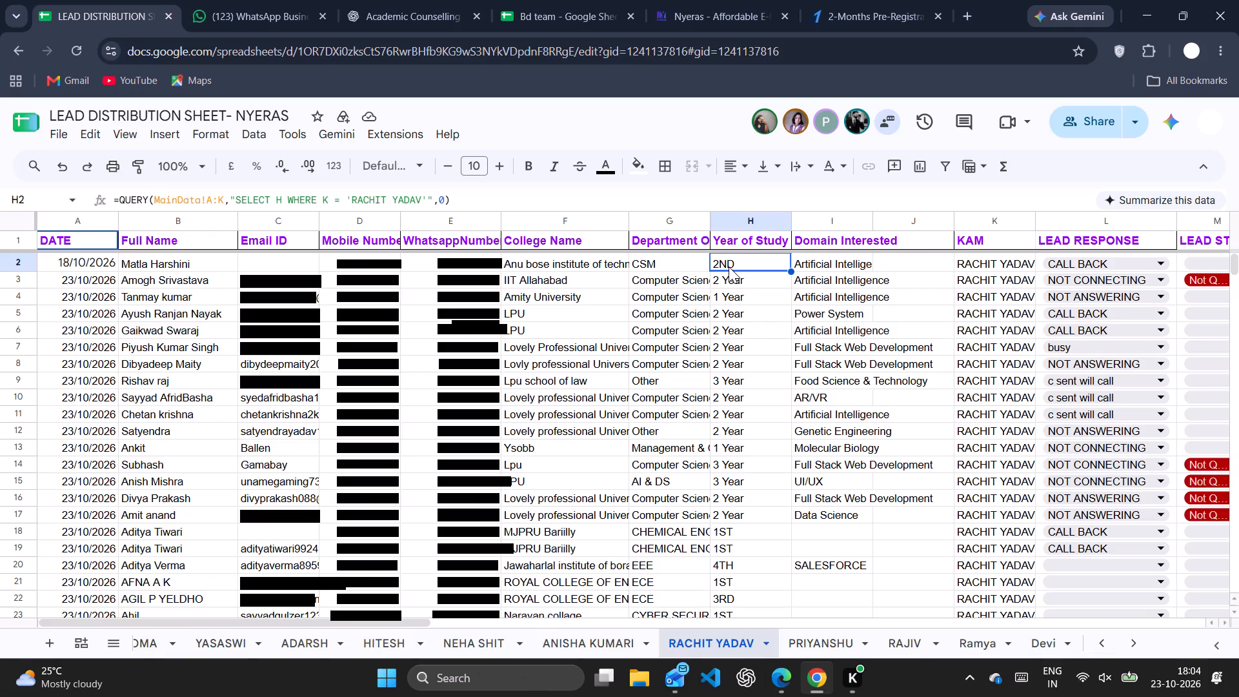
key(Left)
key(Left)
key(Left)
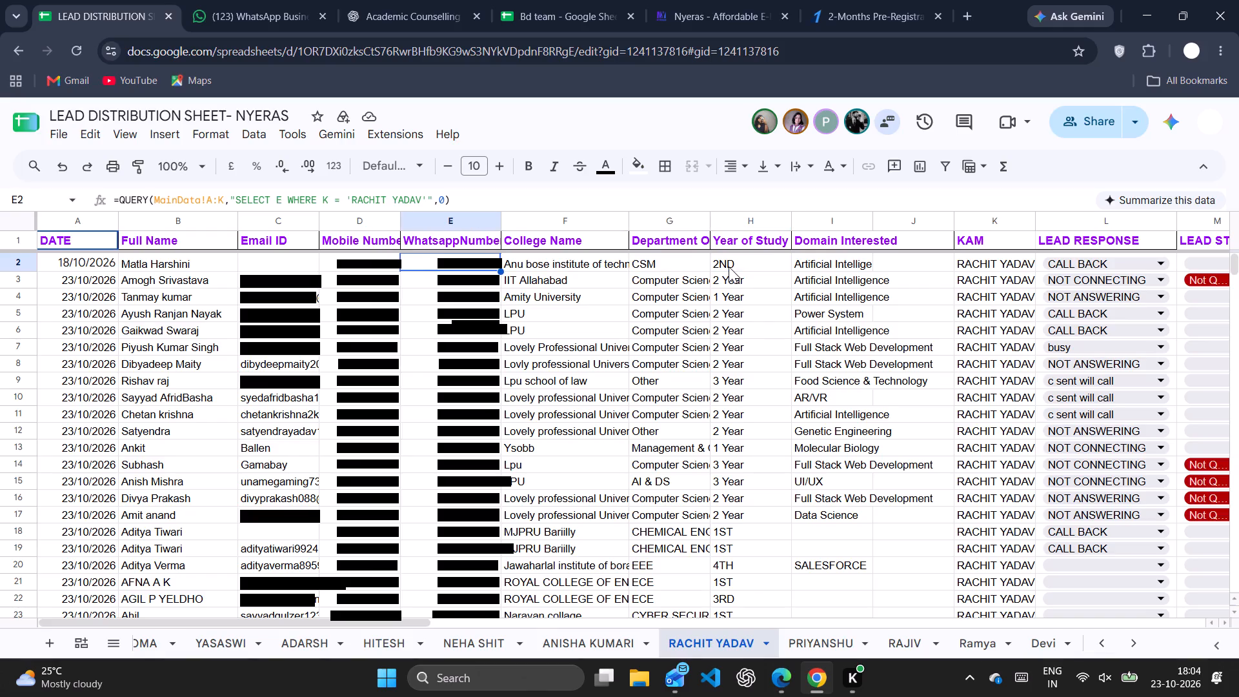
key(ctrl+c)
Set the lead response in row 2 to NOT ANSWERING.
key(Right)
key(Right)
key(Right)
key(Right)
key(Right)
key(Right)
key(Right)
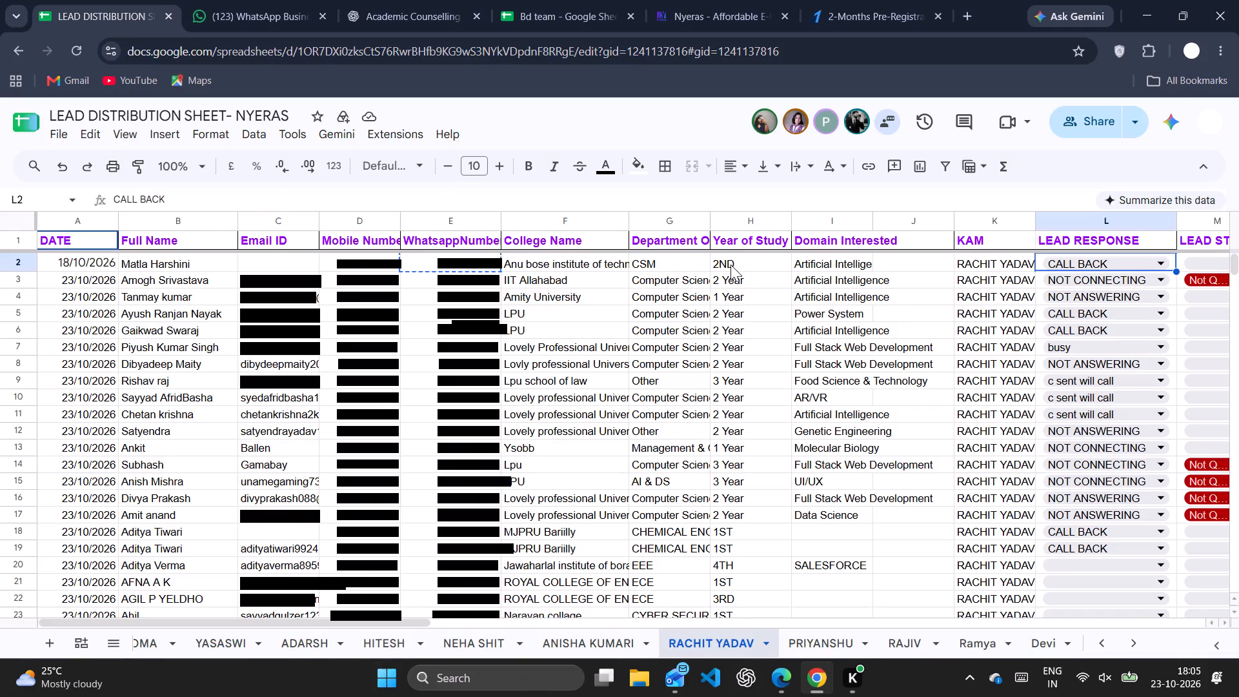
click(1071, 260)
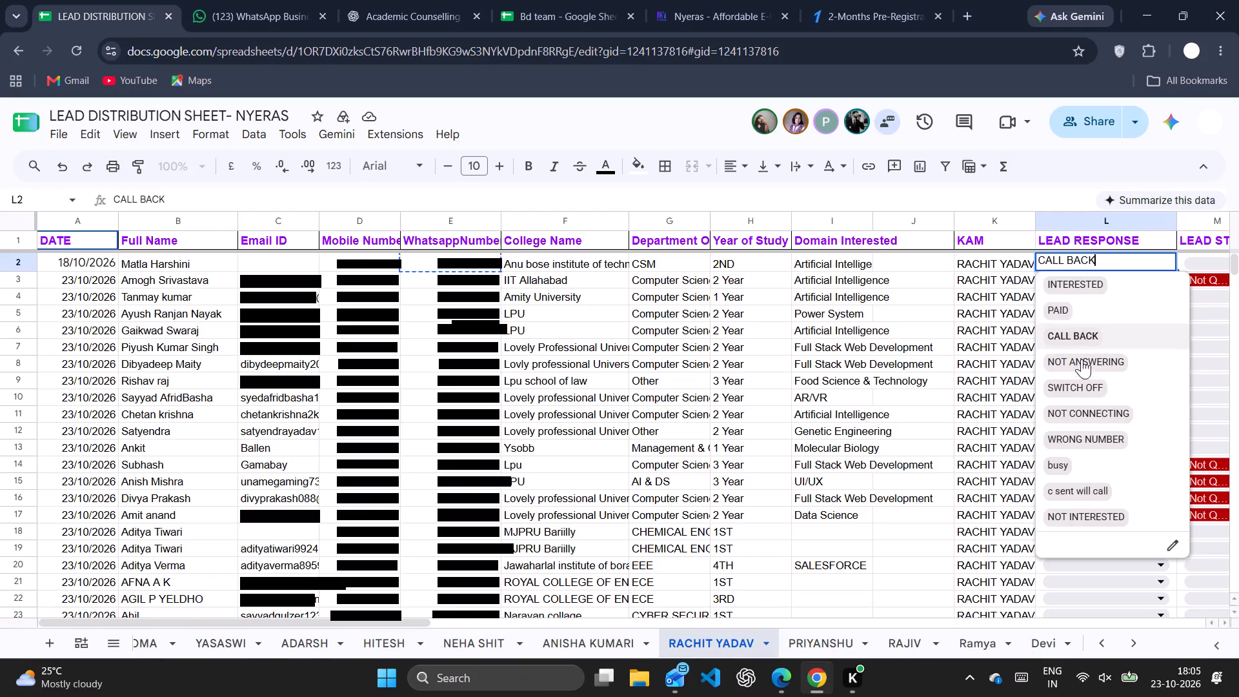
click(1086, 353)
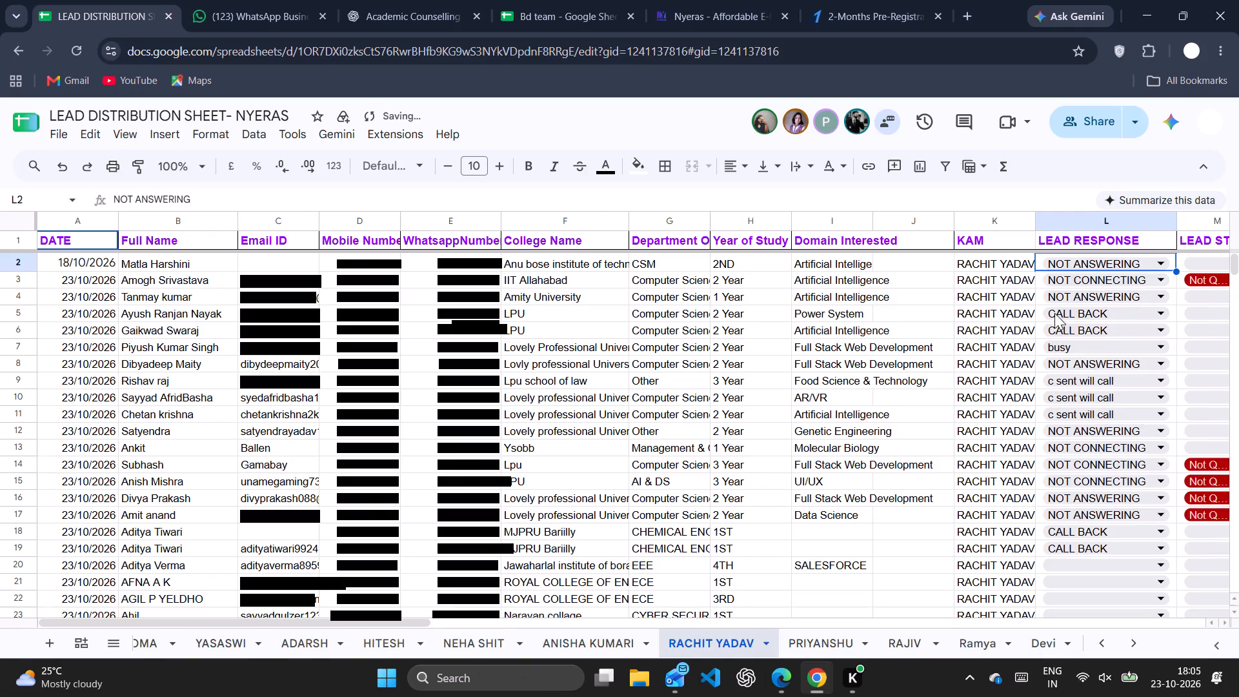
Look up the WhatsApp number of the Power System lead in row 5 and set that lead's response to NOT INTERESTED.
click(1061, 314)
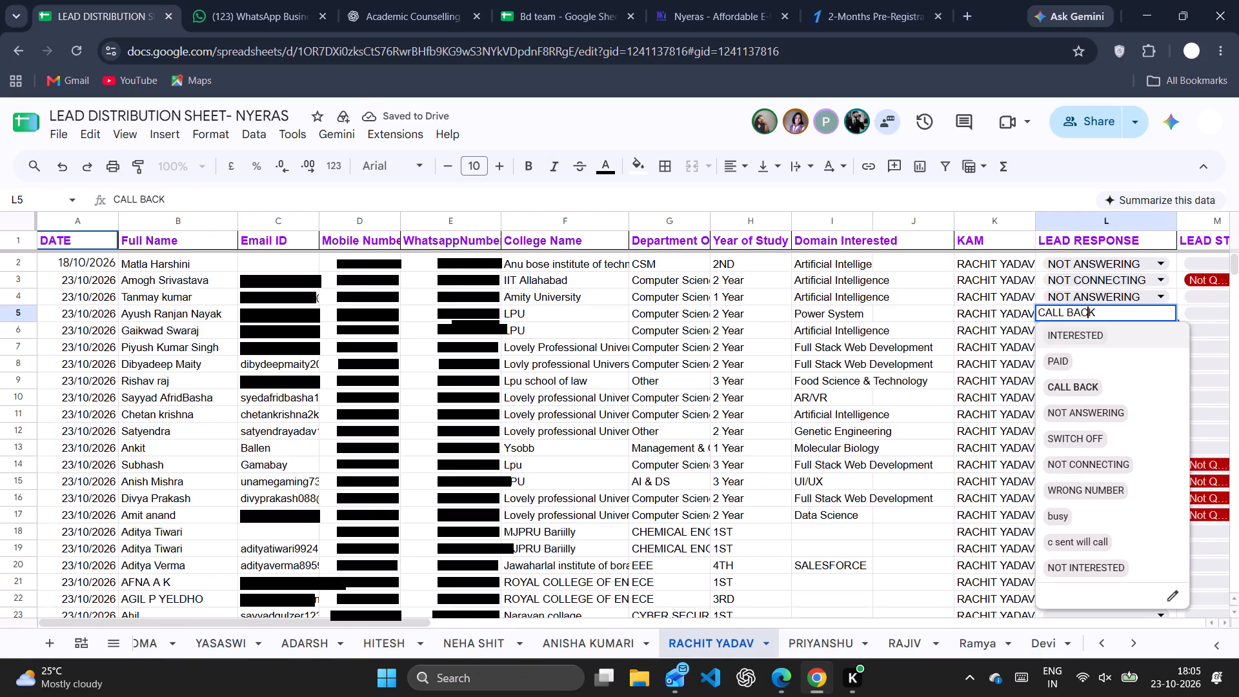
key(Left)
click(1013, 320)
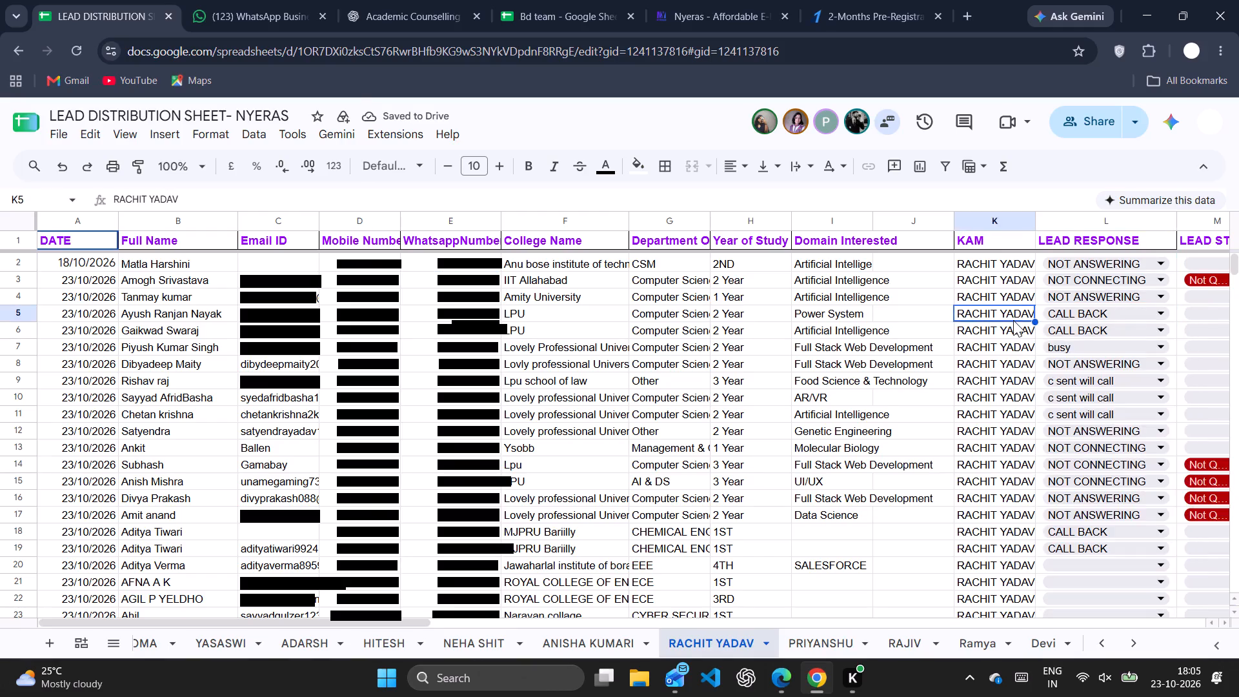
key(Left)
key(Left)
key(Left)
key(Left)
key(Left)
key(Left)
key(Left)
key(Right)
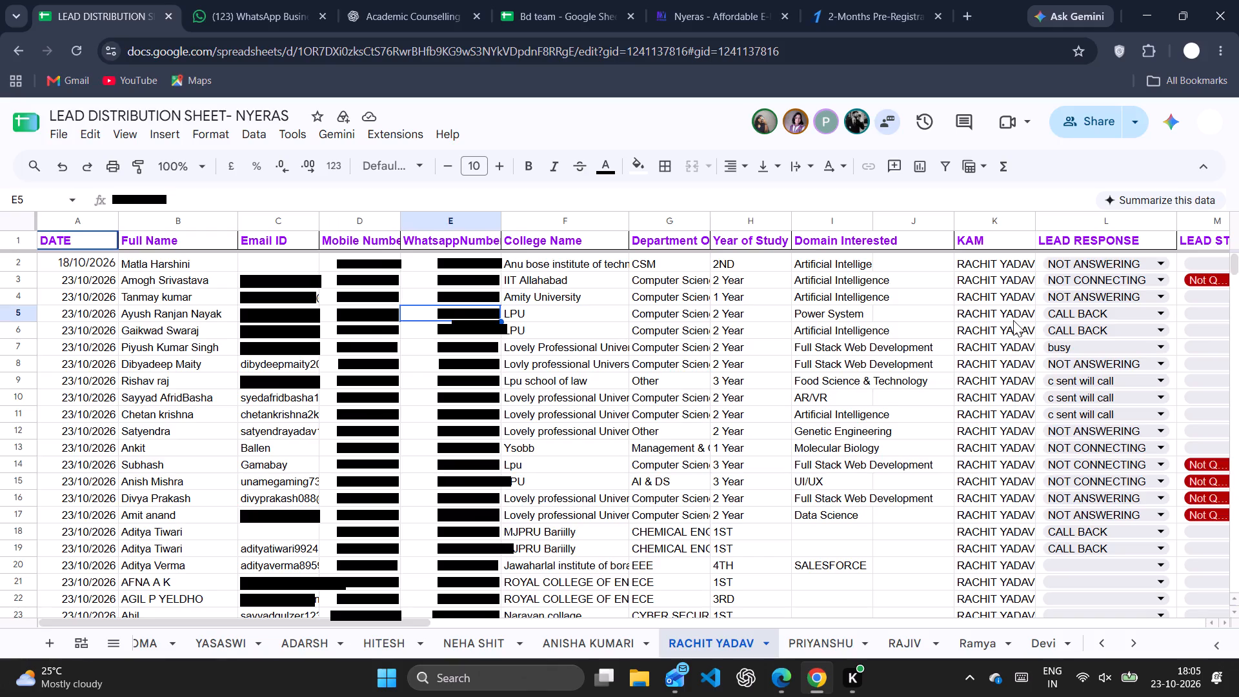
click(1056, 318)
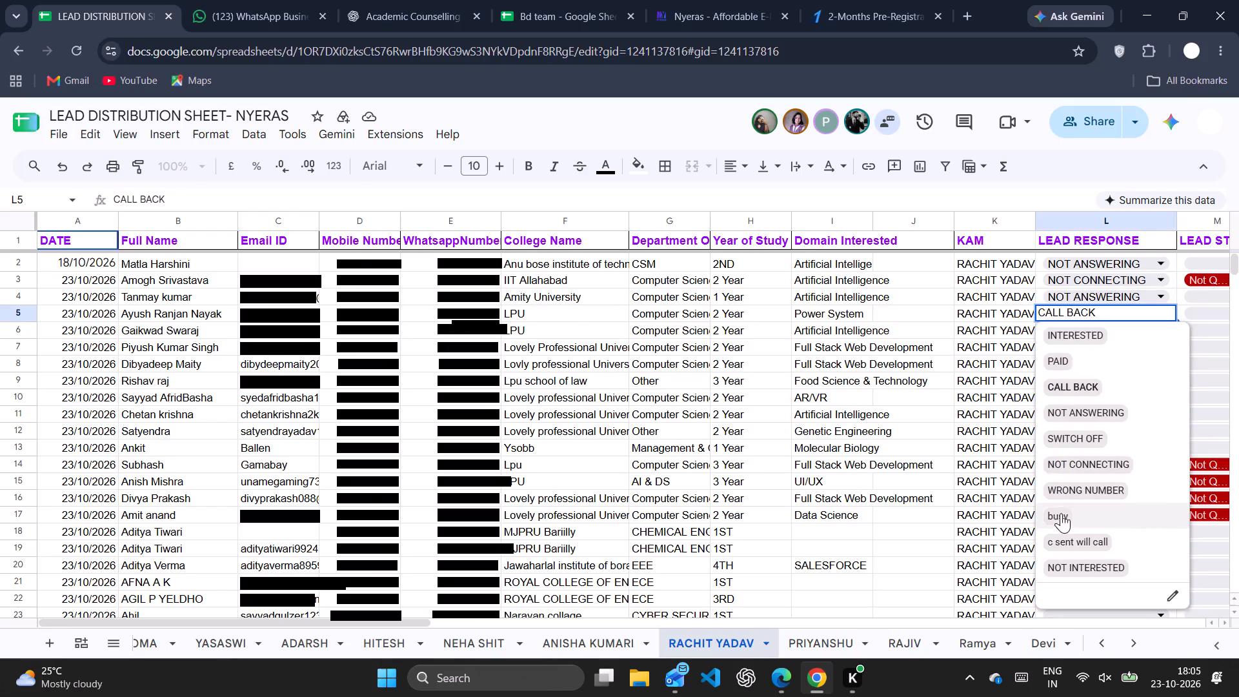
click(1073, 571)
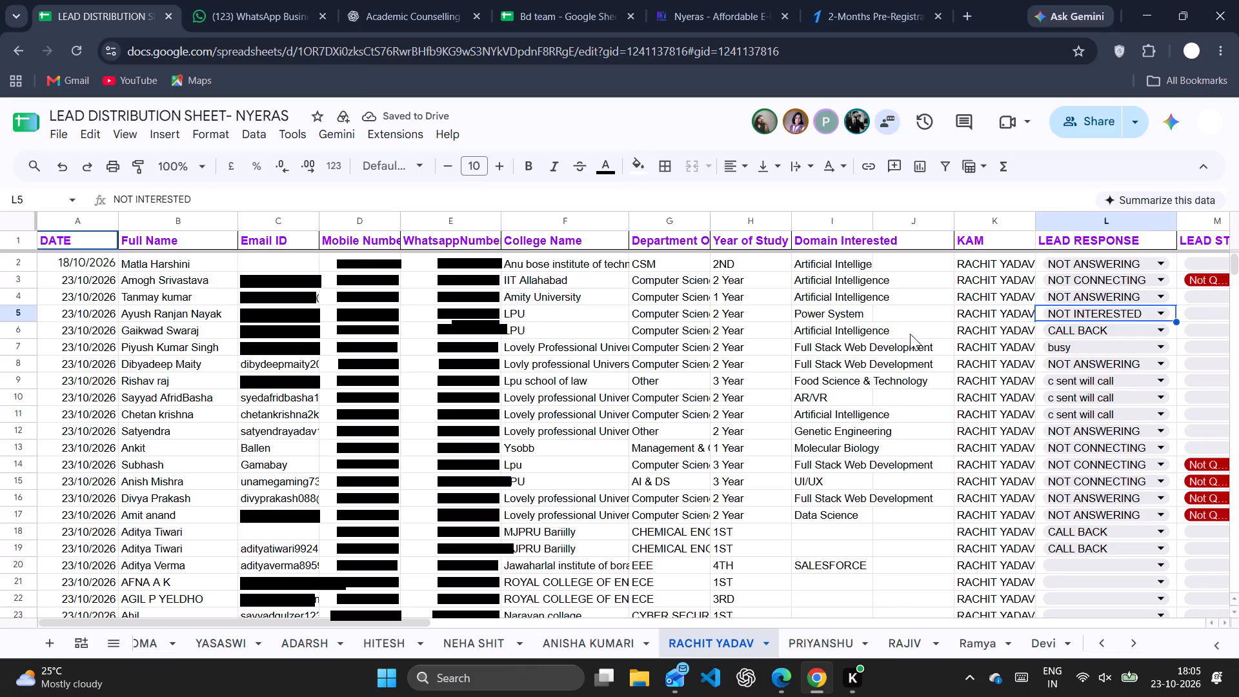
Check the contact details of the Artificial Intelligence lead in row 6, going back from the domain column towards the name.
click(874, 326)
key(Down)
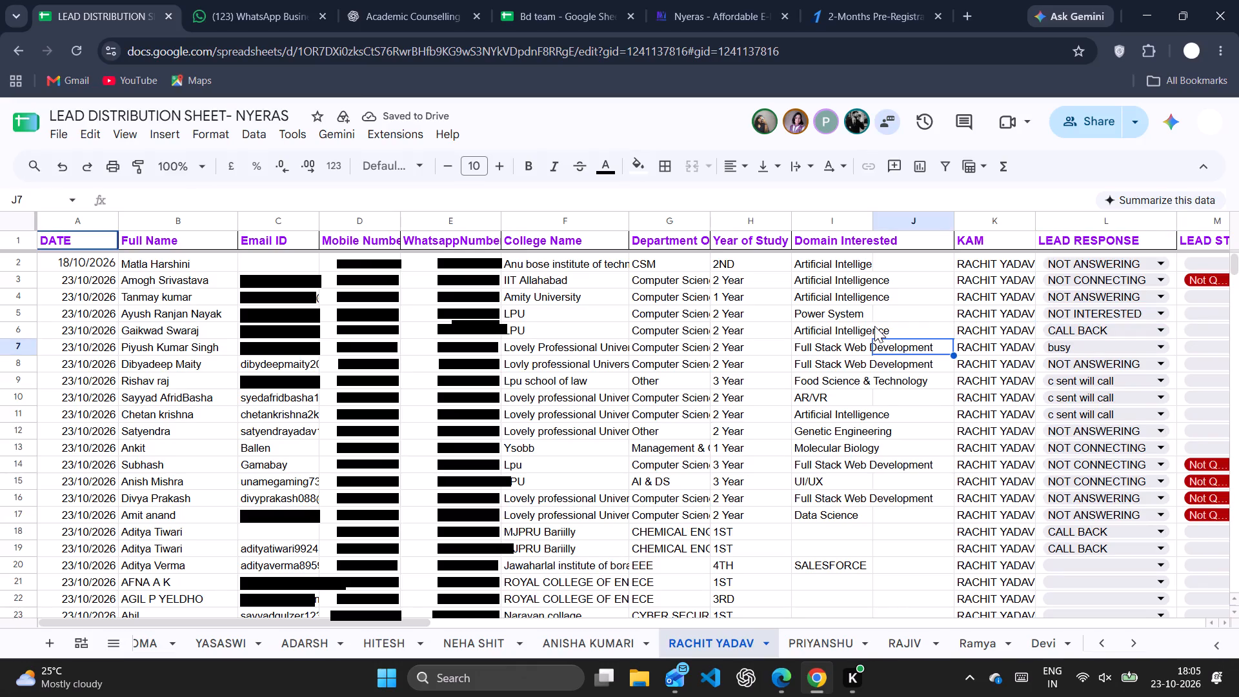
key(Up)
key(Left)
key(Left)
key(Left)
key(Left)
key(Left)
key(Left)
key(Left)
key(Left)
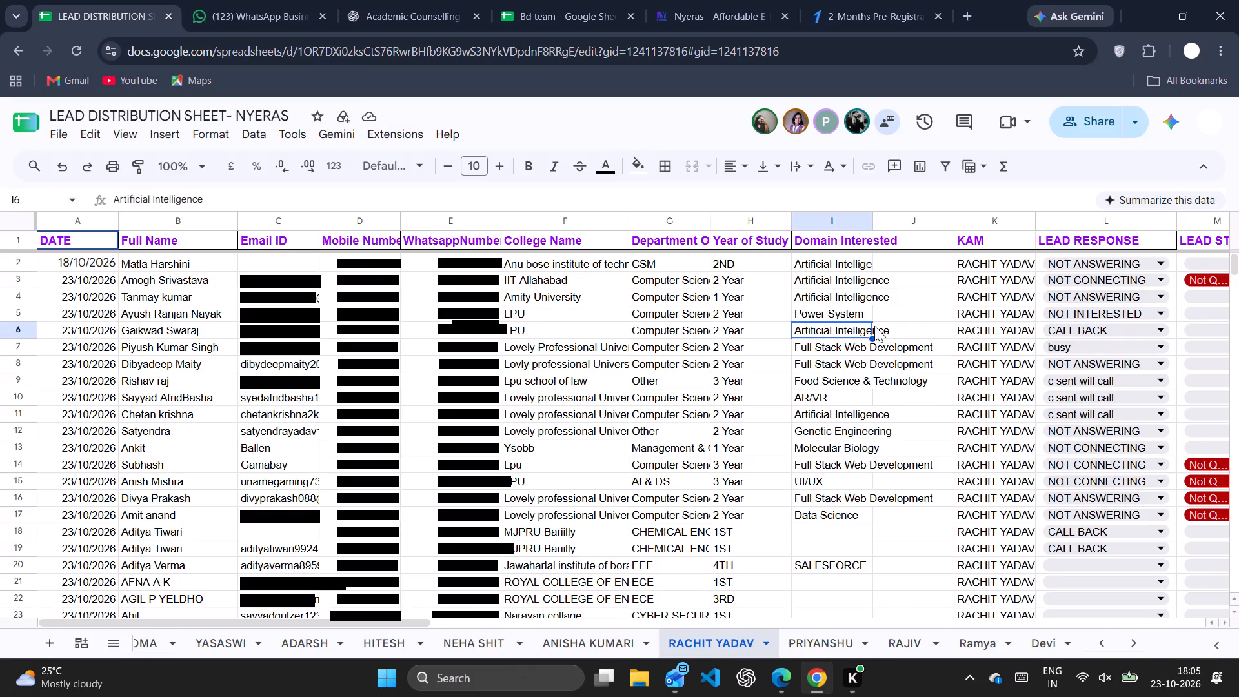
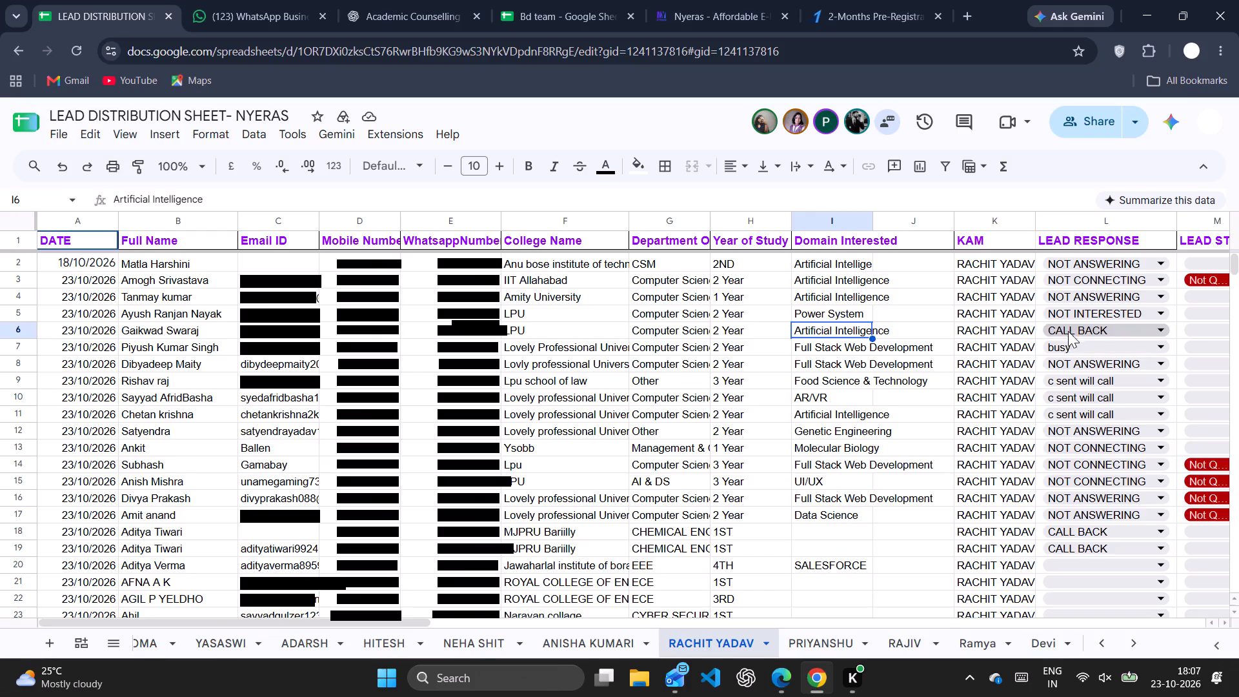
click(865, 374)
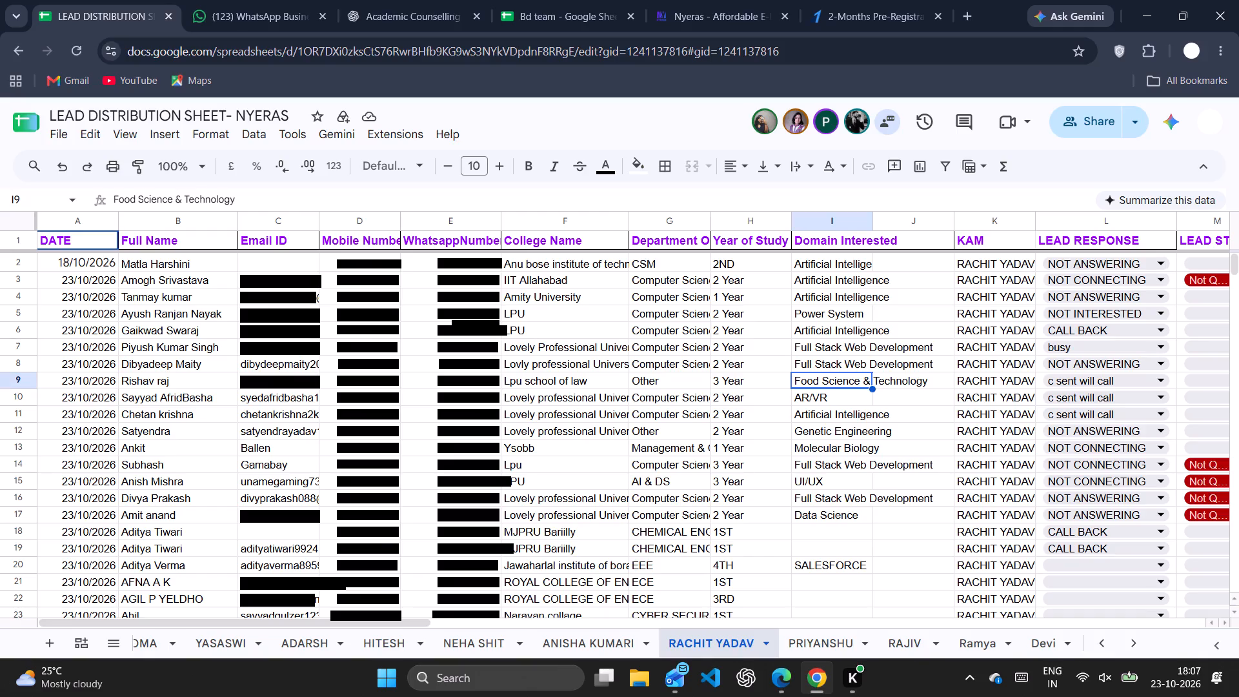
click(460, 383)
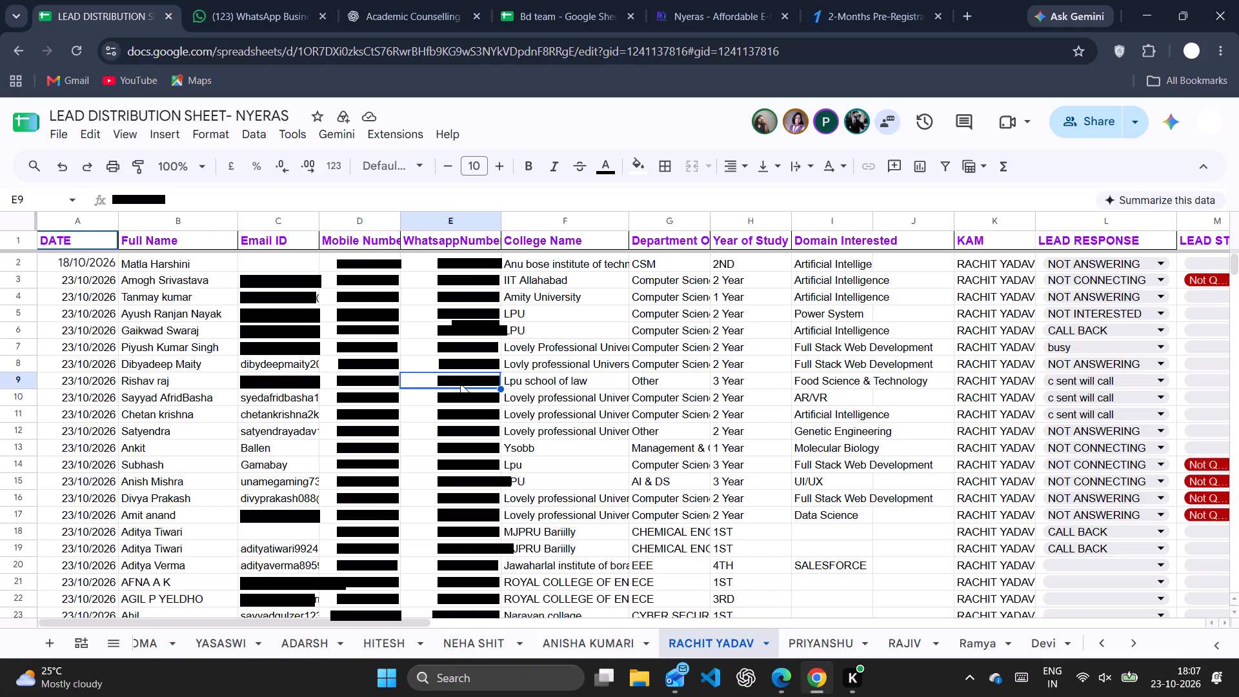
click(858, 383)
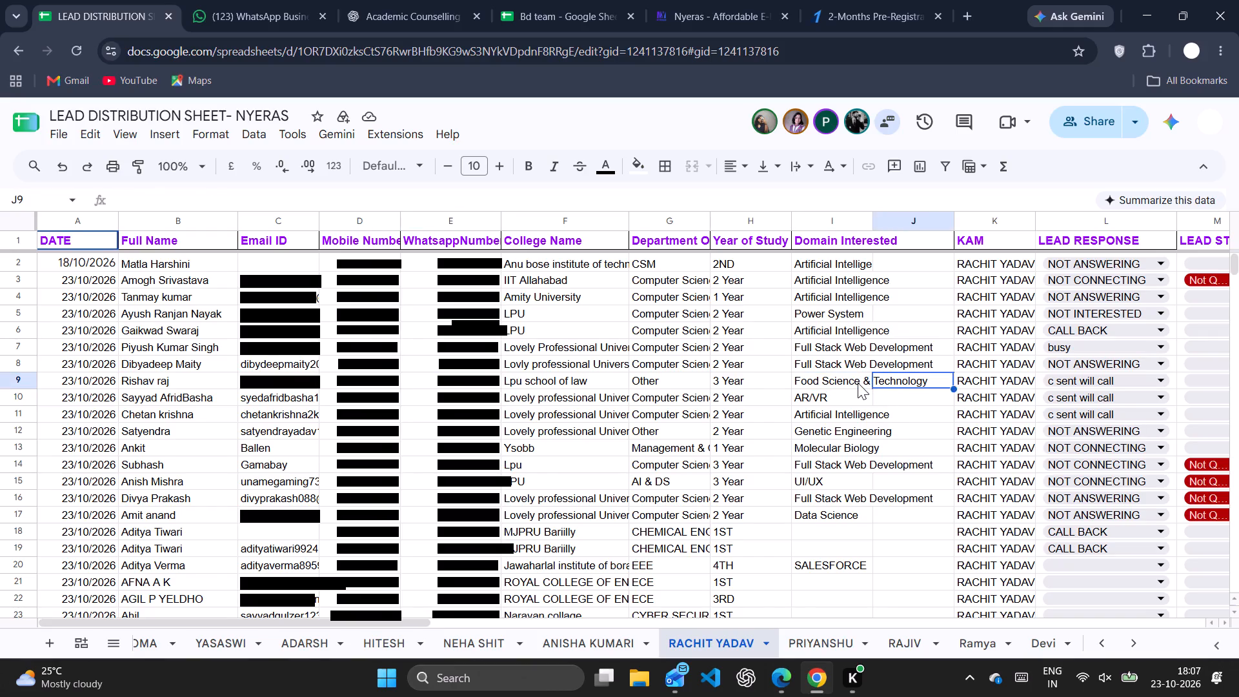
key(Right)
key(Right)
key(Right)
key(Left)
key(Left)
key(Left)
key(Left)
key(Left)
key(Left)
key(Left)
key(Left)
key(Left)
key(Left)
key(Left)
key(Left)
key(Left)
key(Left)
key(Left)
key(Left)
key(Left)
key(Left)
key(Left)
key(Left)
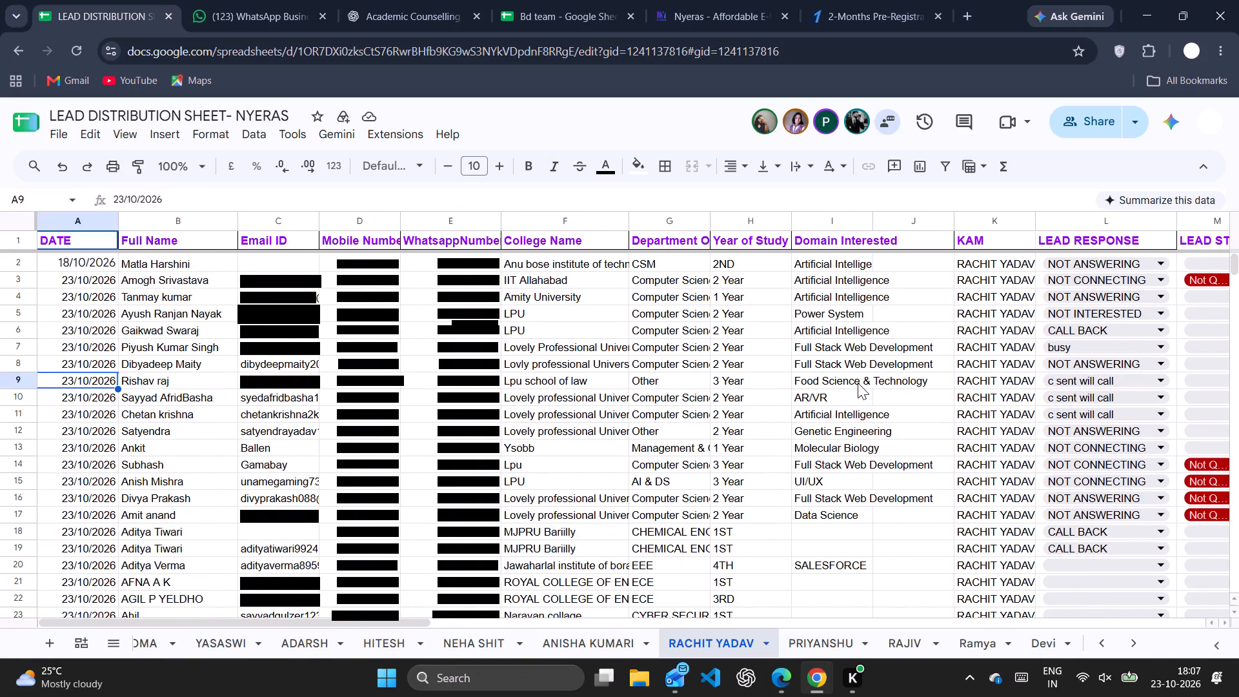
key(Right)
key(Right)
key(Right)
key(Right)
key(Right)
key(Left)
key(Left)
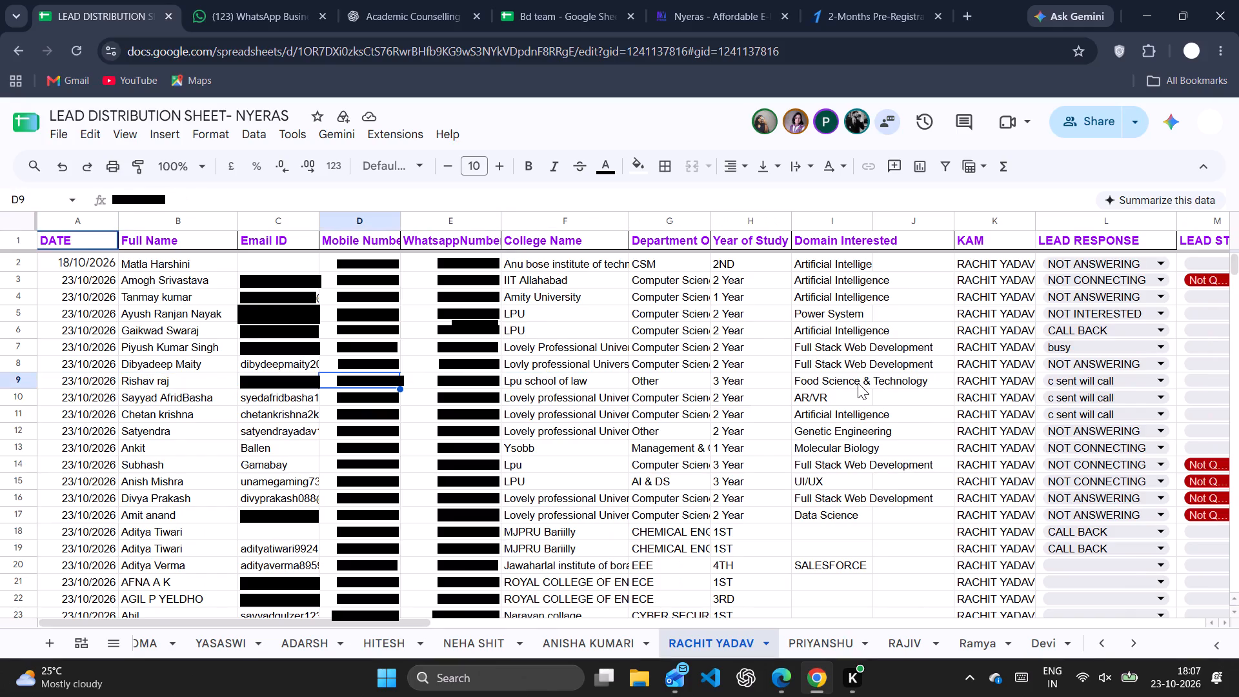
Bring up Nyeras's 2-Months Pre-Registration payment page.
click(837, 0)
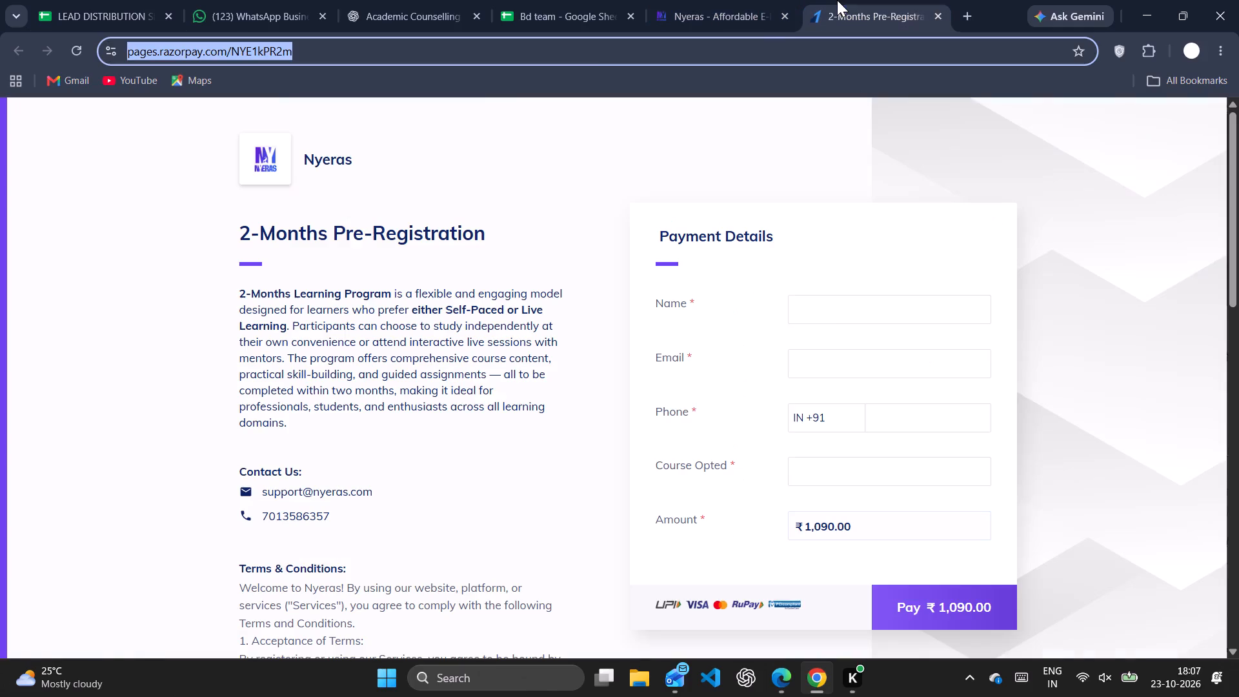
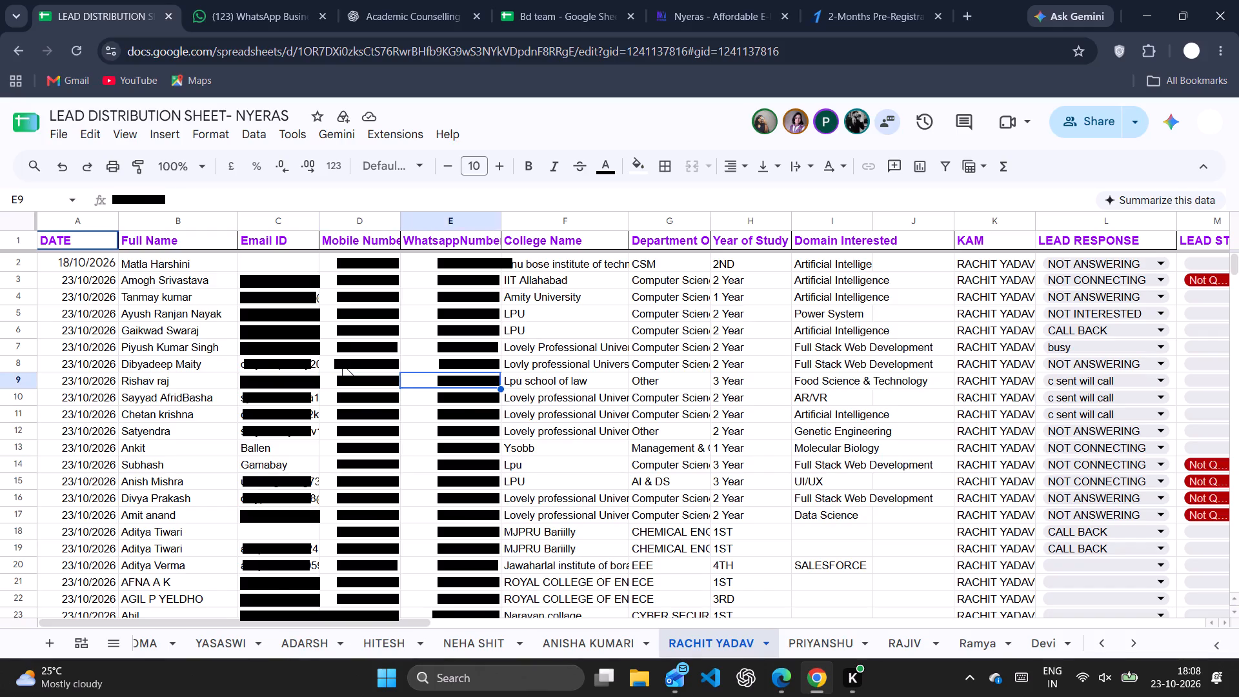
Examine the row 9 lead's call response and the LEAD RESPONSE options available for it, keeping the existing choice.
key(Left)
key(Left)
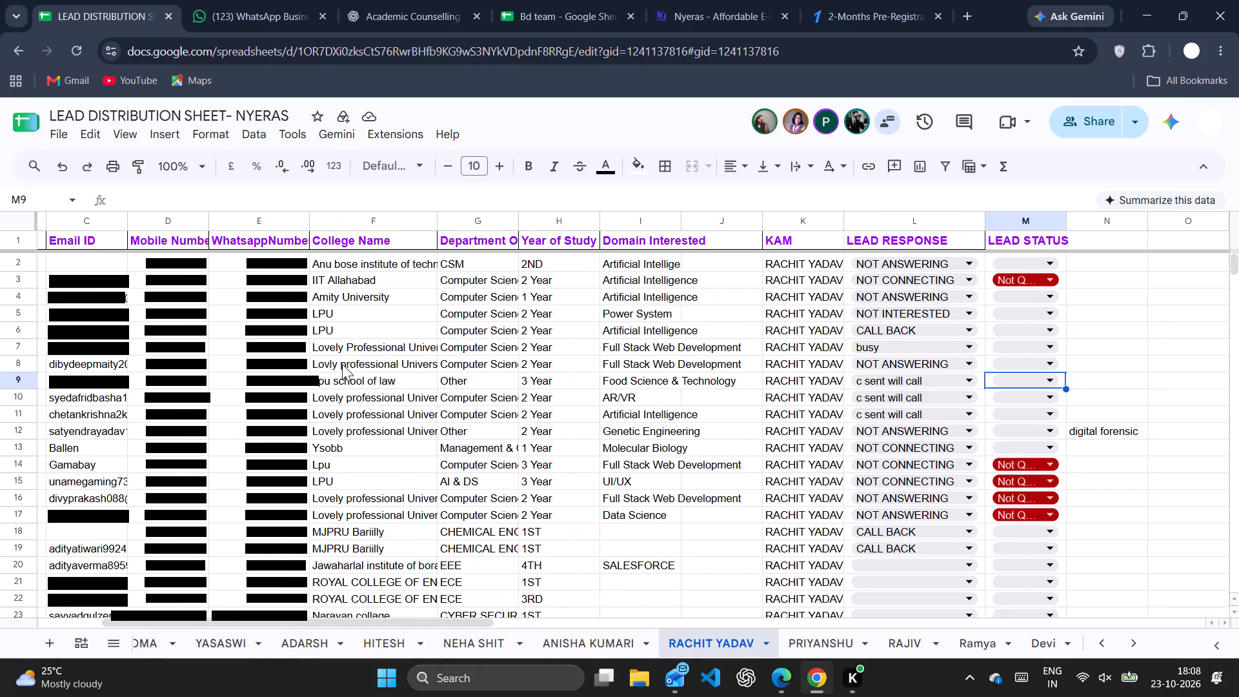
key(Left)
key(Left)
key(Right)
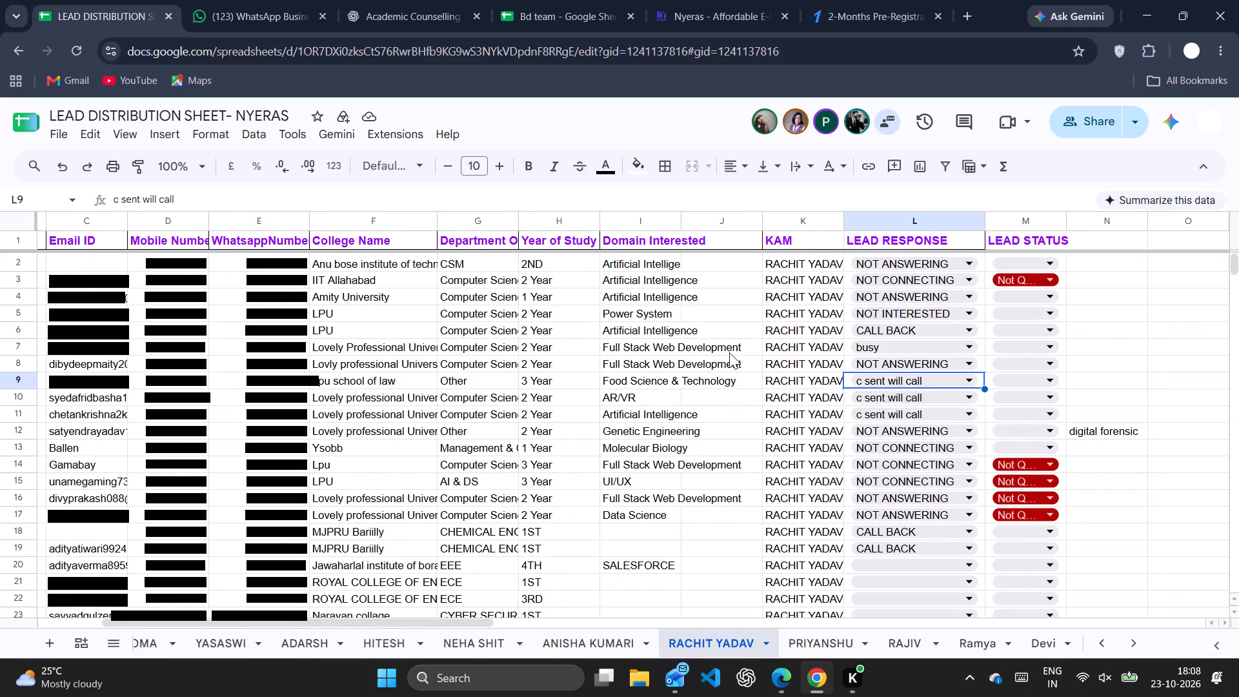
click(855, 384)
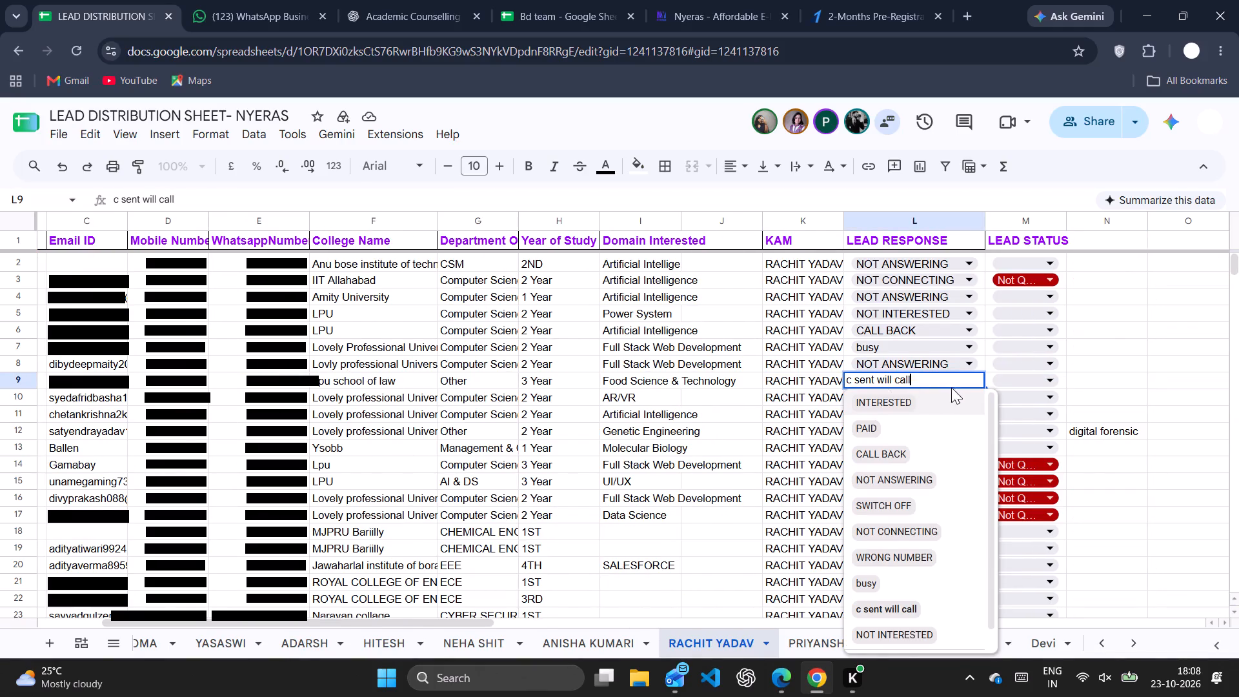
click(723, 378)
Review the row 10 lead's details from Domain Interested back to the date, ending on the Mobile Number cell.
click(614, 400)
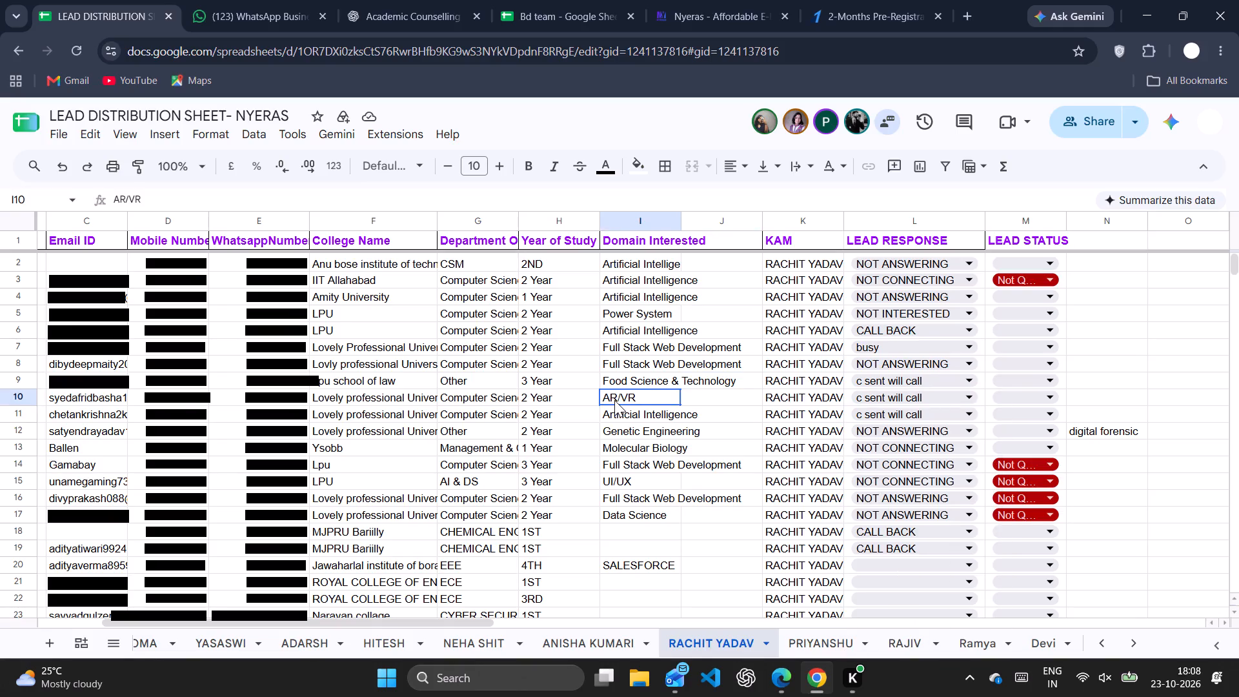
key(Left)
key(Left)
key(Left)
key(Left)
key(Left)
key(Left)
key(Left)
key(Left)
key(Left)
key(Left)
key(Left)
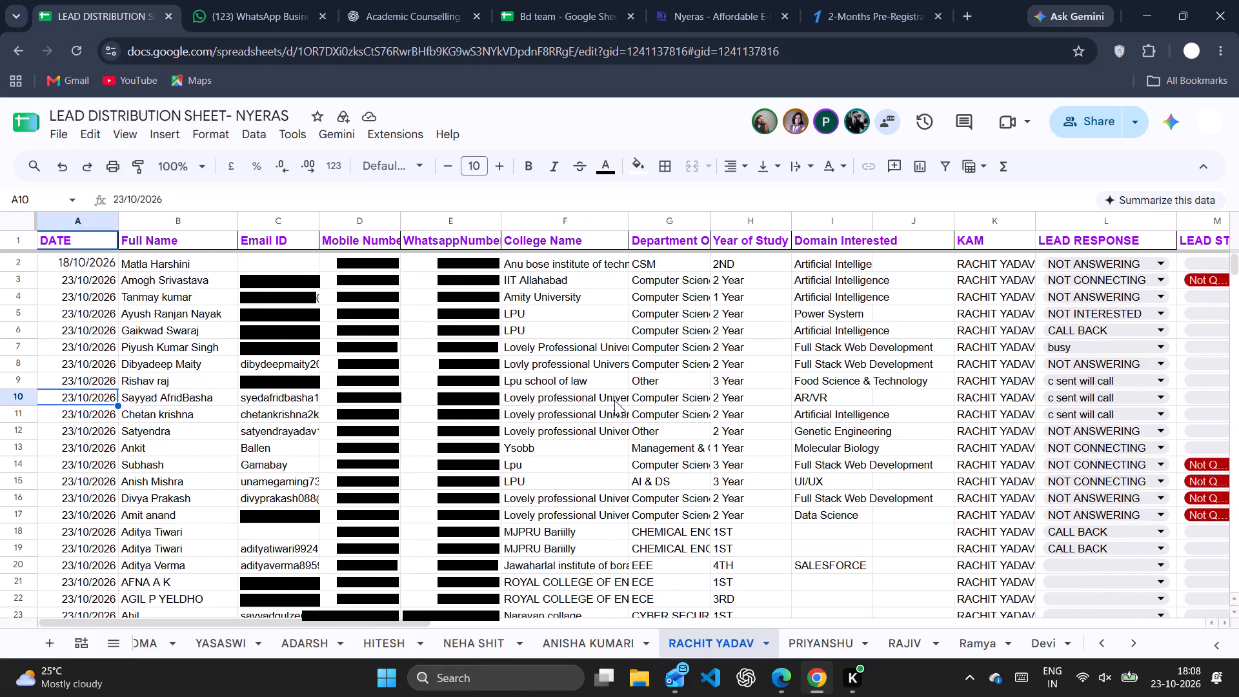
key(Right)
key(Right)
key(Right)
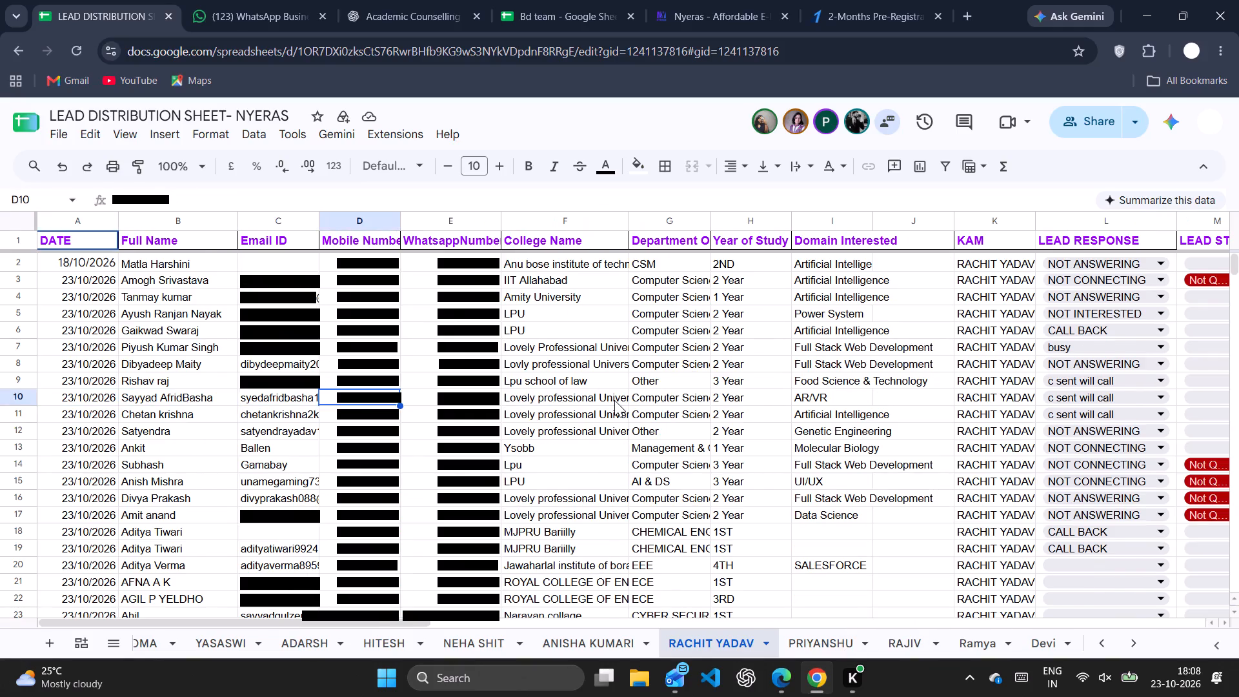
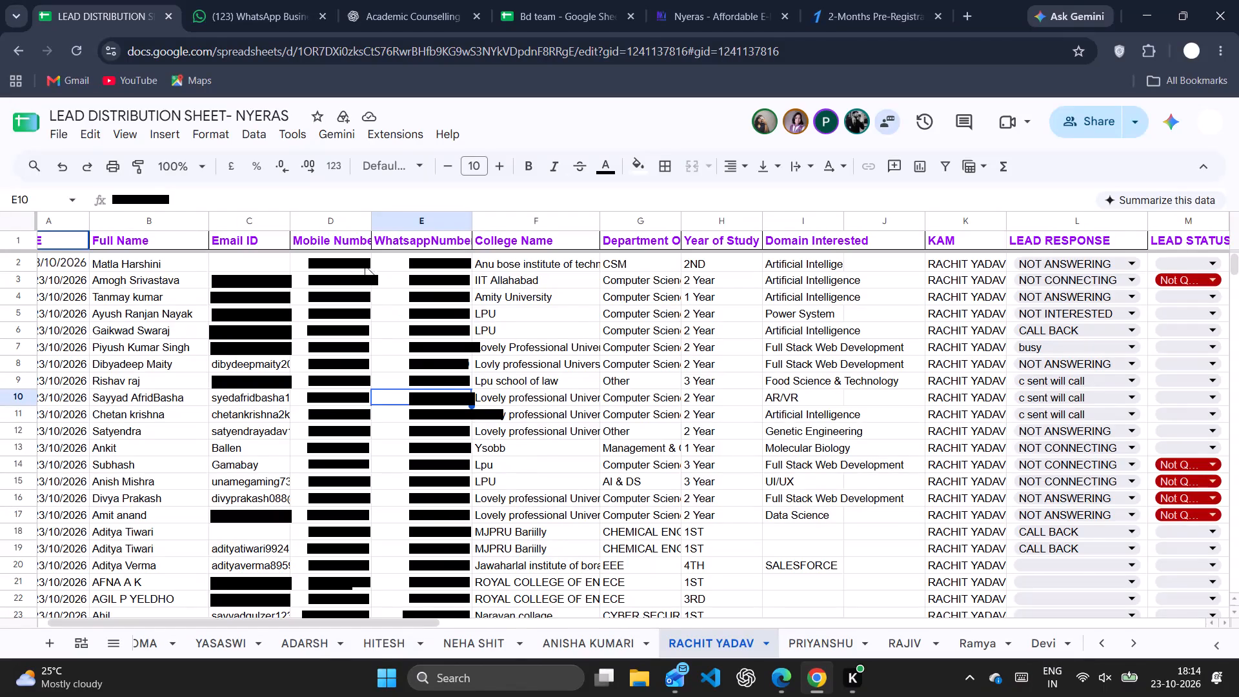
Examine the row 10 lead's domain, call response and available LEAD RESPONSE options, keeping the existing choice.
click(789, 401)
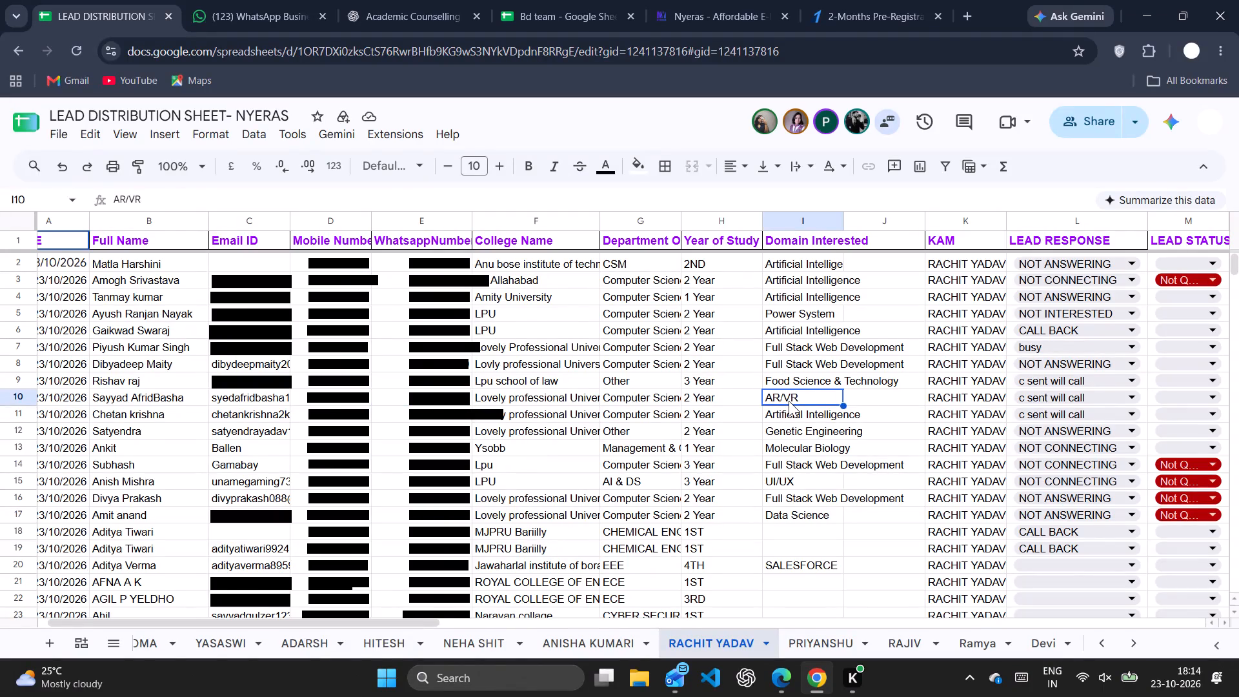
click(1076, 403)
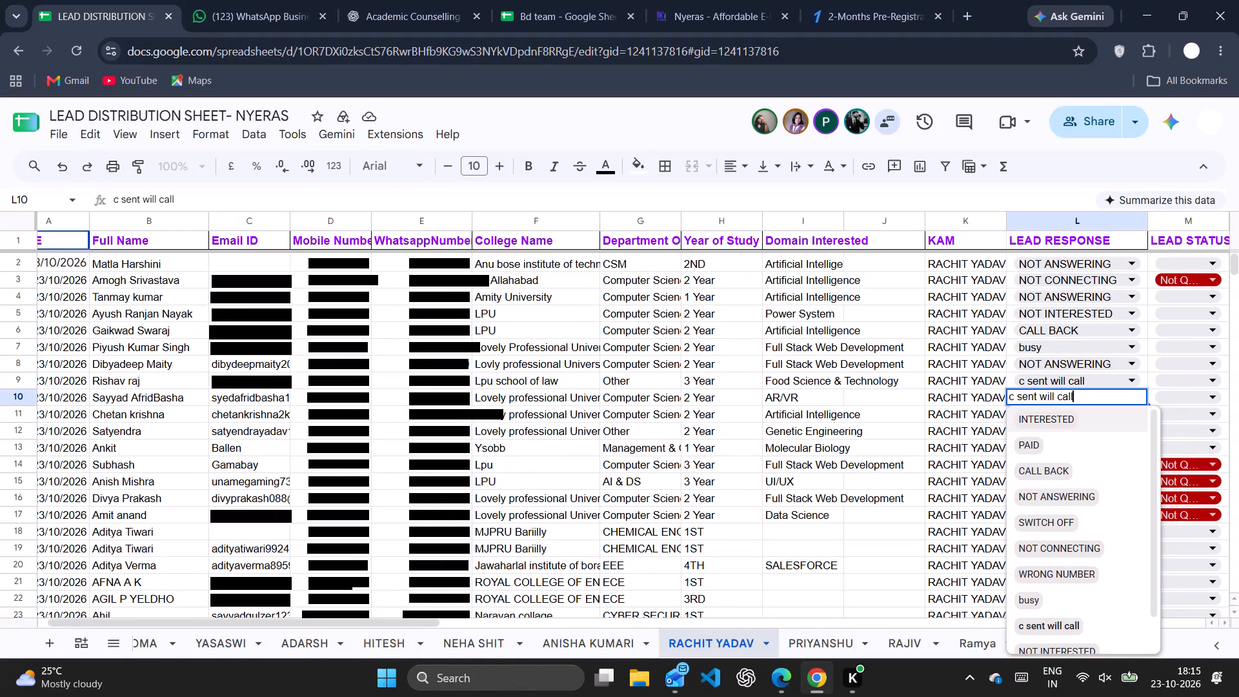
click(921, 398)
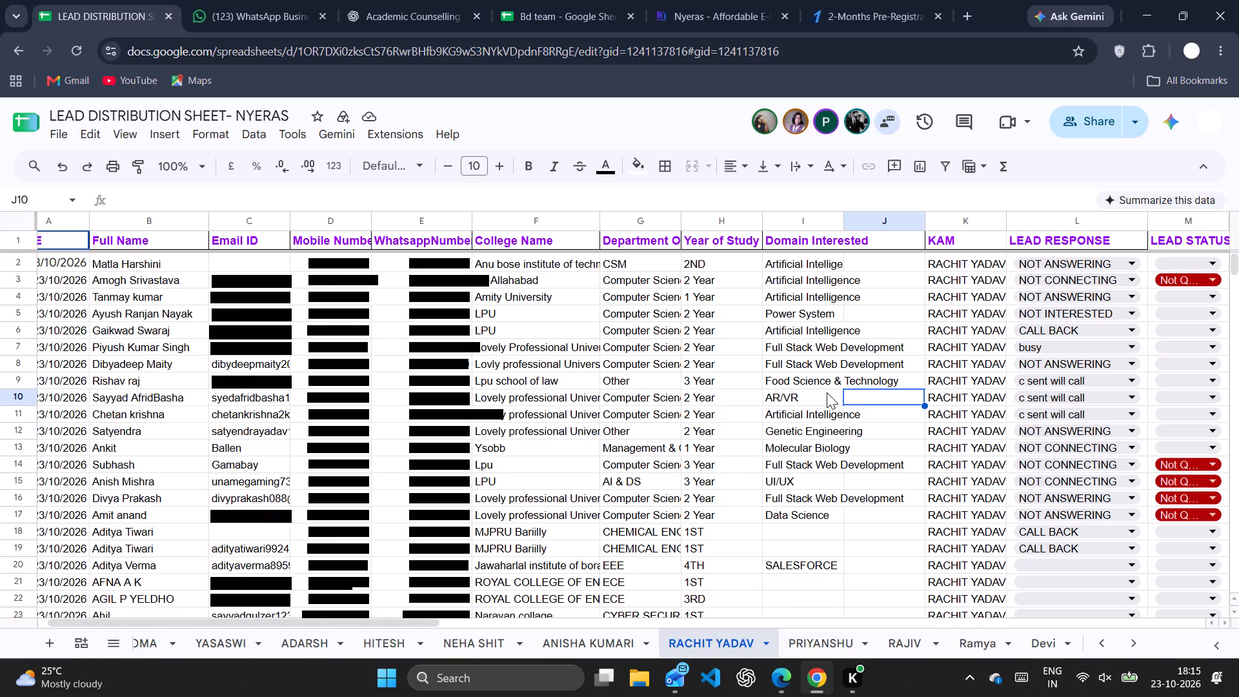
click(1084, 393)
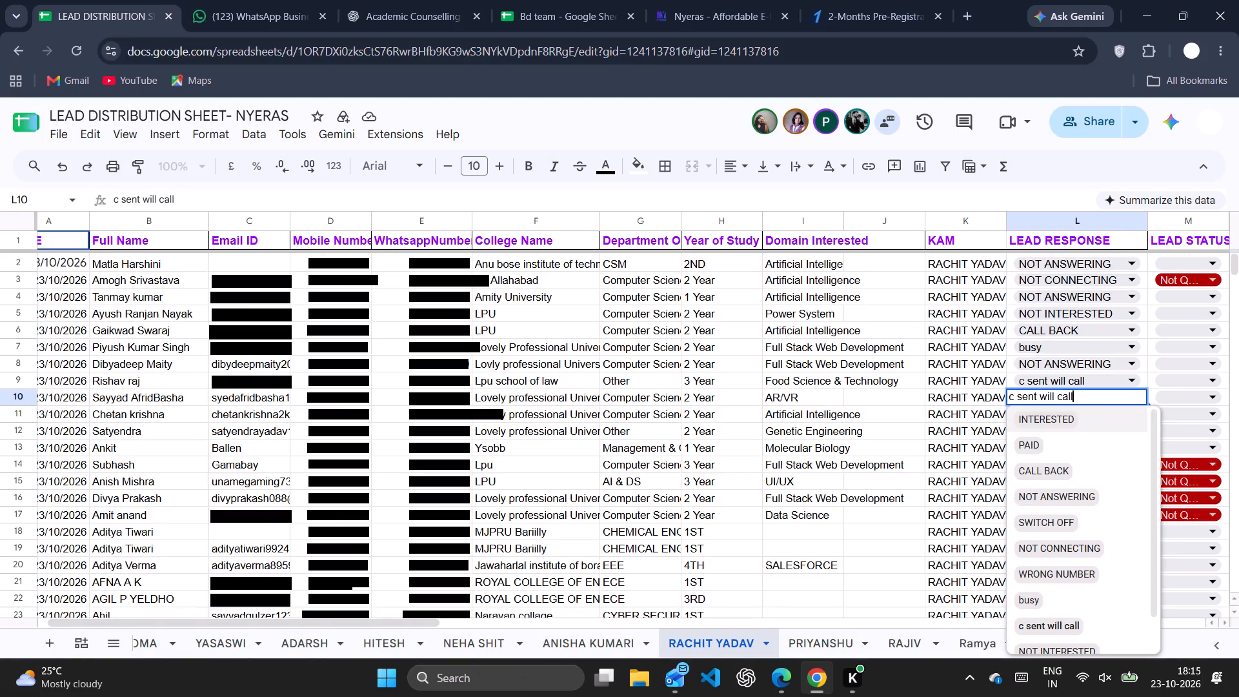
click(1084, 393)
click(878, 412)
scroll(878, 412, left, 1)
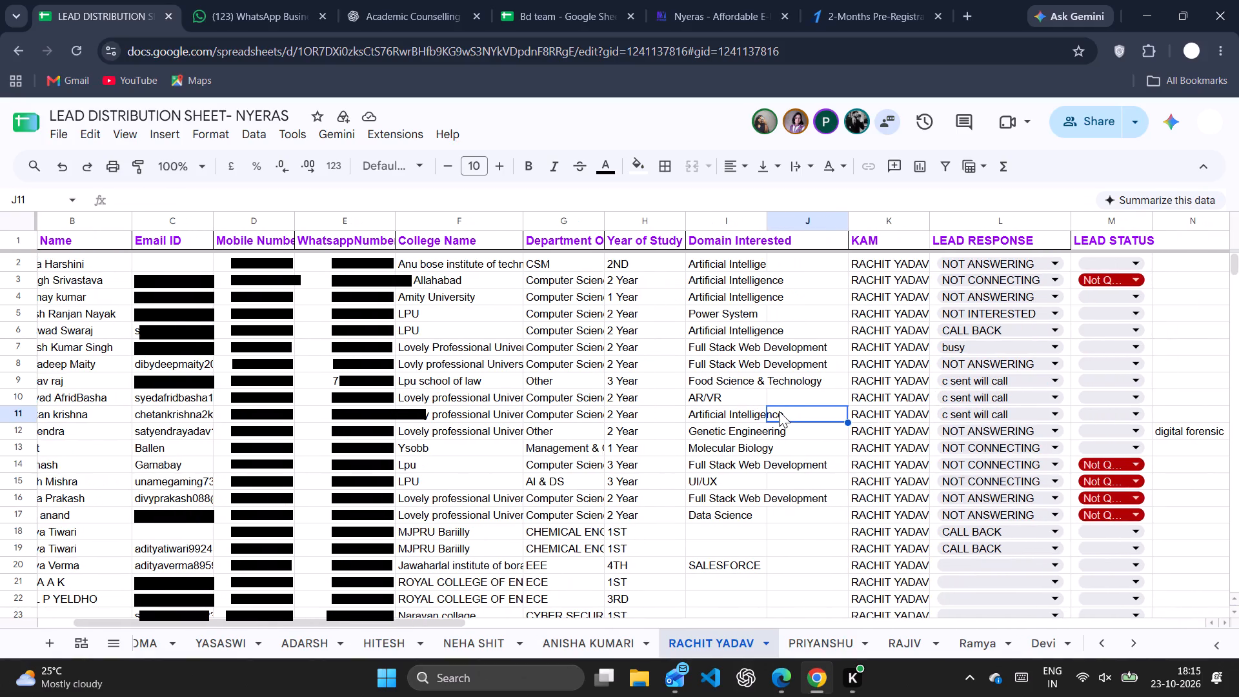
Add the note "will take in january" for the row 10 lead in column N, beside LEAD STATUS.
click(777, 396)
key(Right)
key(Right)
key(Right)
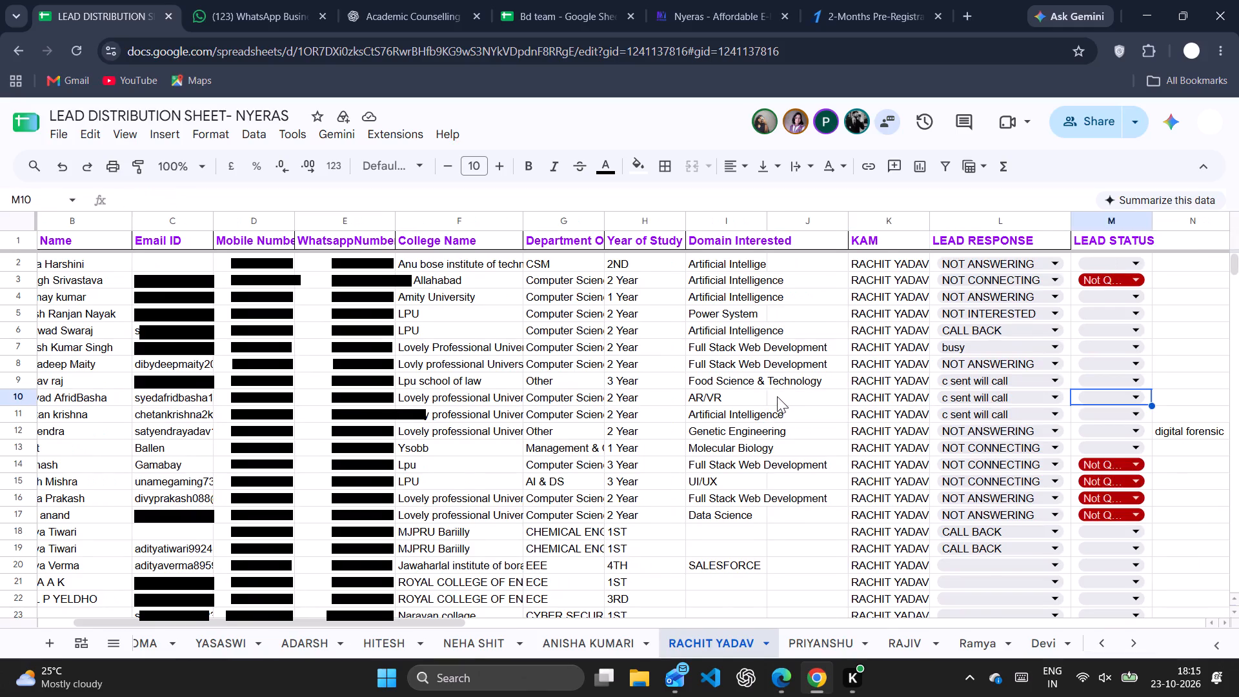
key(Right)
key(Right)
key(Left)
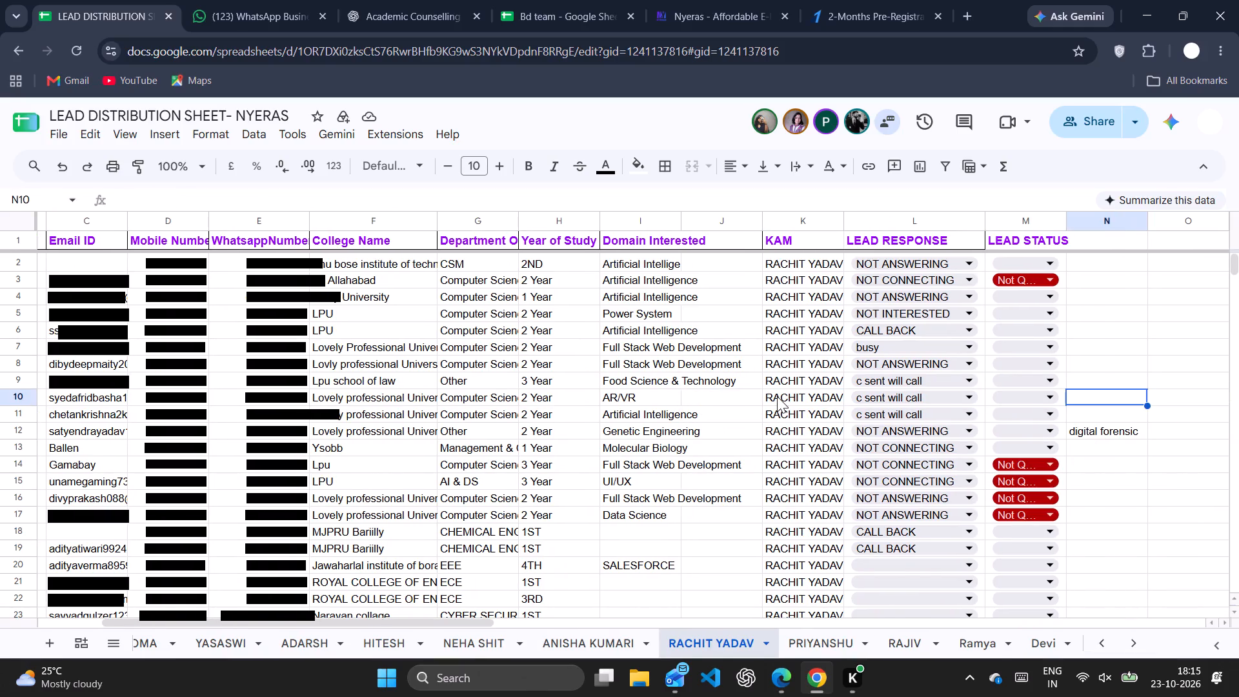
text(will)
key(space)
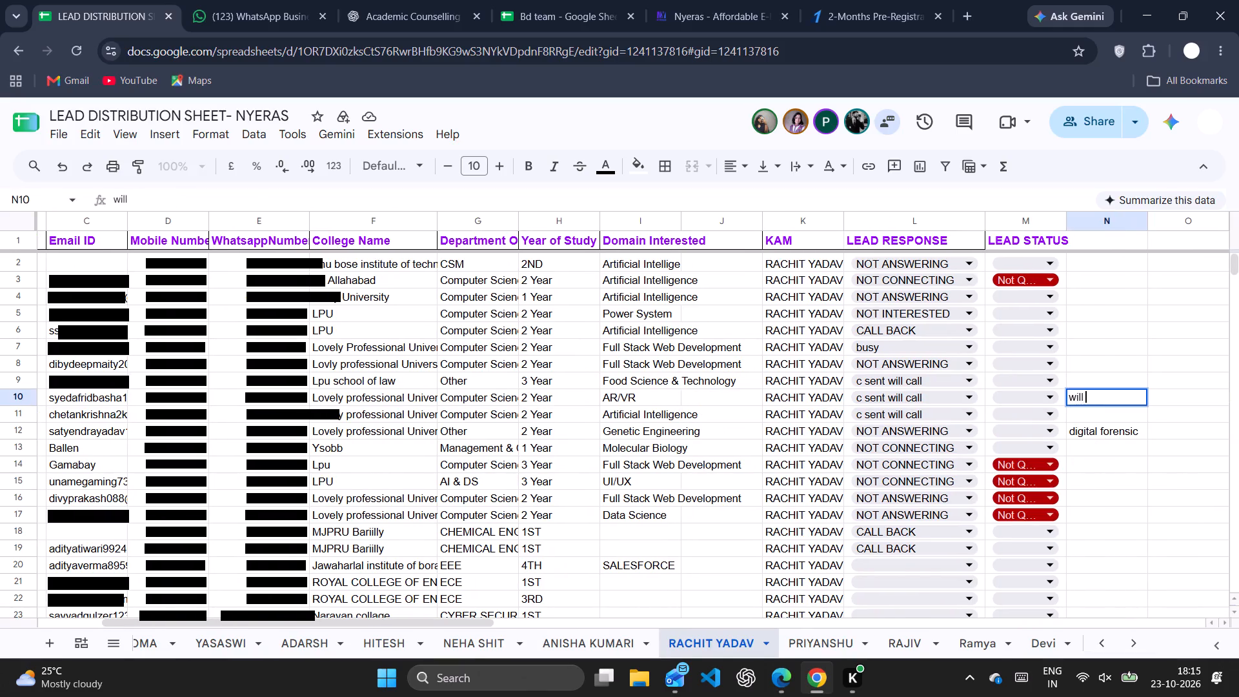
text(take in january)
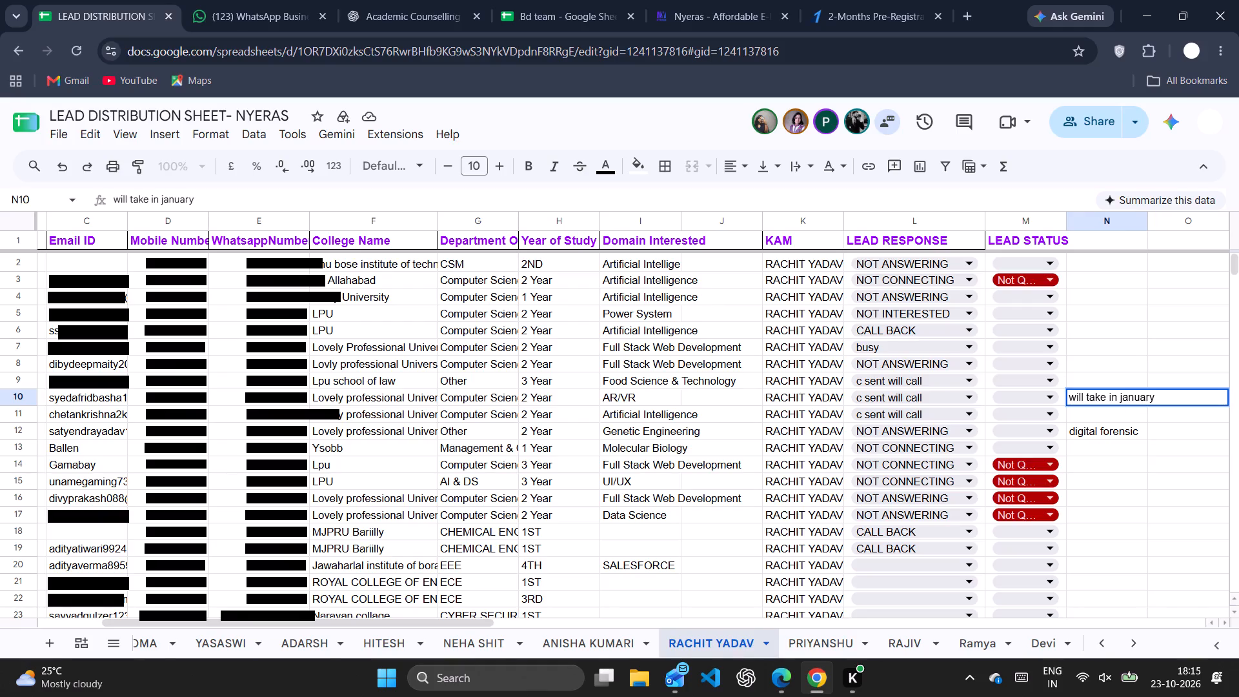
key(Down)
Review the row 11 lead's details from the notes column back towards the start of the row.
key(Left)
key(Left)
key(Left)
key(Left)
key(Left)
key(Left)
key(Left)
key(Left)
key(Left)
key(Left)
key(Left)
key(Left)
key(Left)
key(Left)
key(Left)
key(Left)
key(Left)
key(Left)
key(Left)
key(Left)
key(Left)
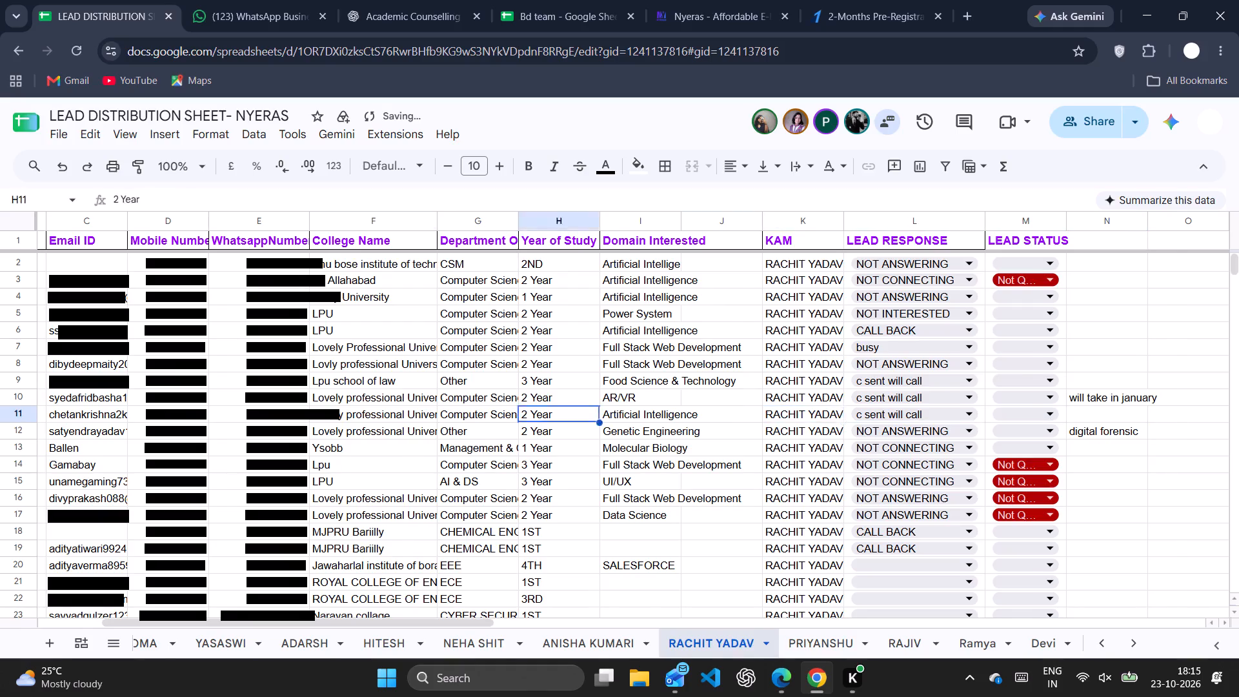
Review the row 11 lead's details from the start of the row across to the WhatsApp number cell.
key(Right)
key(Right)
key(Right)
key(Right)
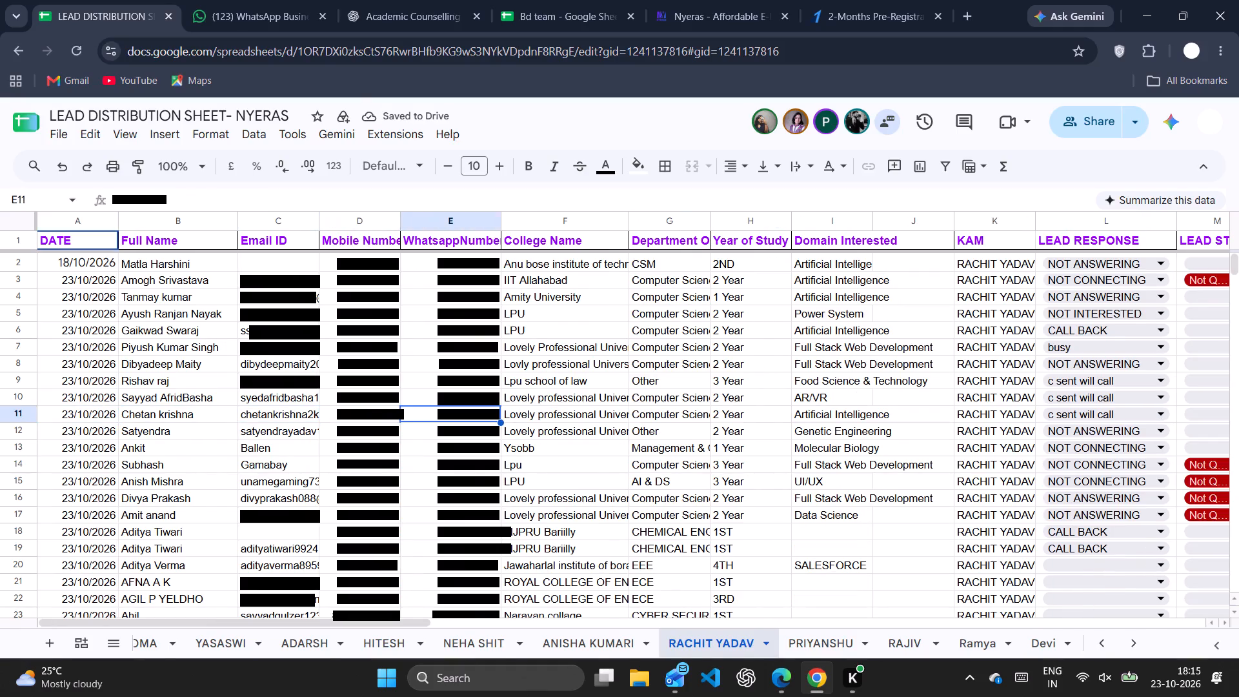
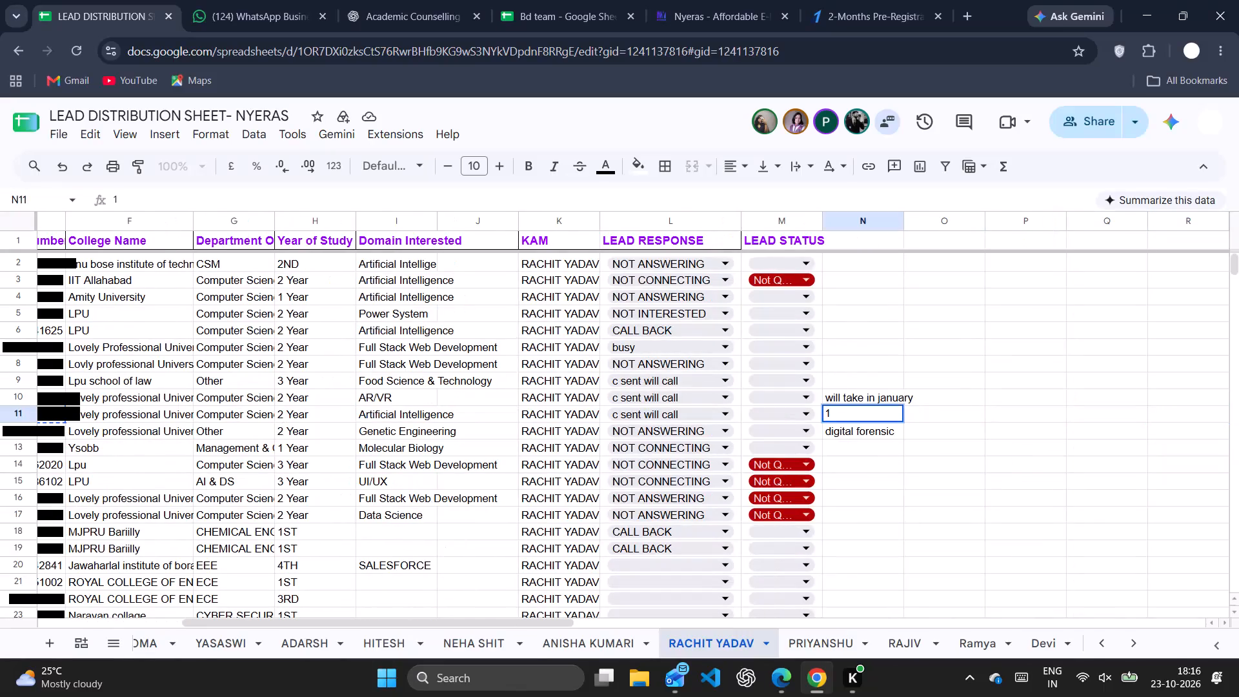
Complete the note "1hr" for the row 11 lead in column N, beside LEAD STATUS.
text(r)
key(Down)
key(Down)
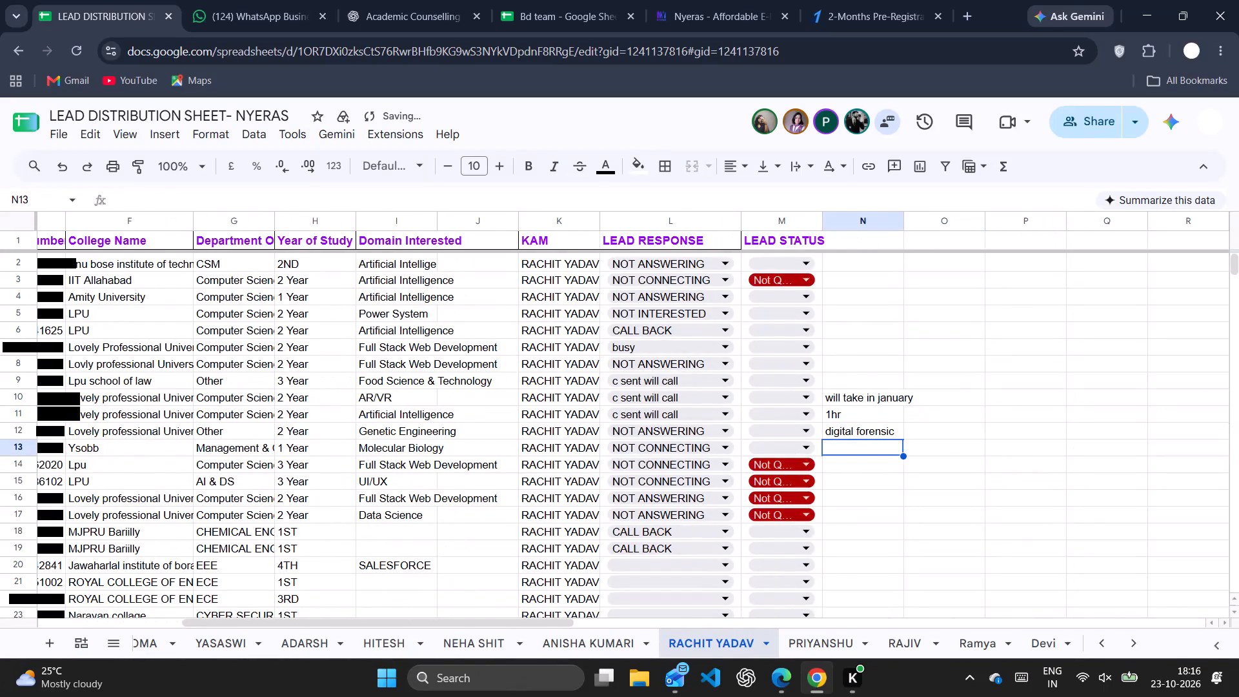
Review the row 12 lead's details from the notes column back to the date, ending on the Mobile Number cell.
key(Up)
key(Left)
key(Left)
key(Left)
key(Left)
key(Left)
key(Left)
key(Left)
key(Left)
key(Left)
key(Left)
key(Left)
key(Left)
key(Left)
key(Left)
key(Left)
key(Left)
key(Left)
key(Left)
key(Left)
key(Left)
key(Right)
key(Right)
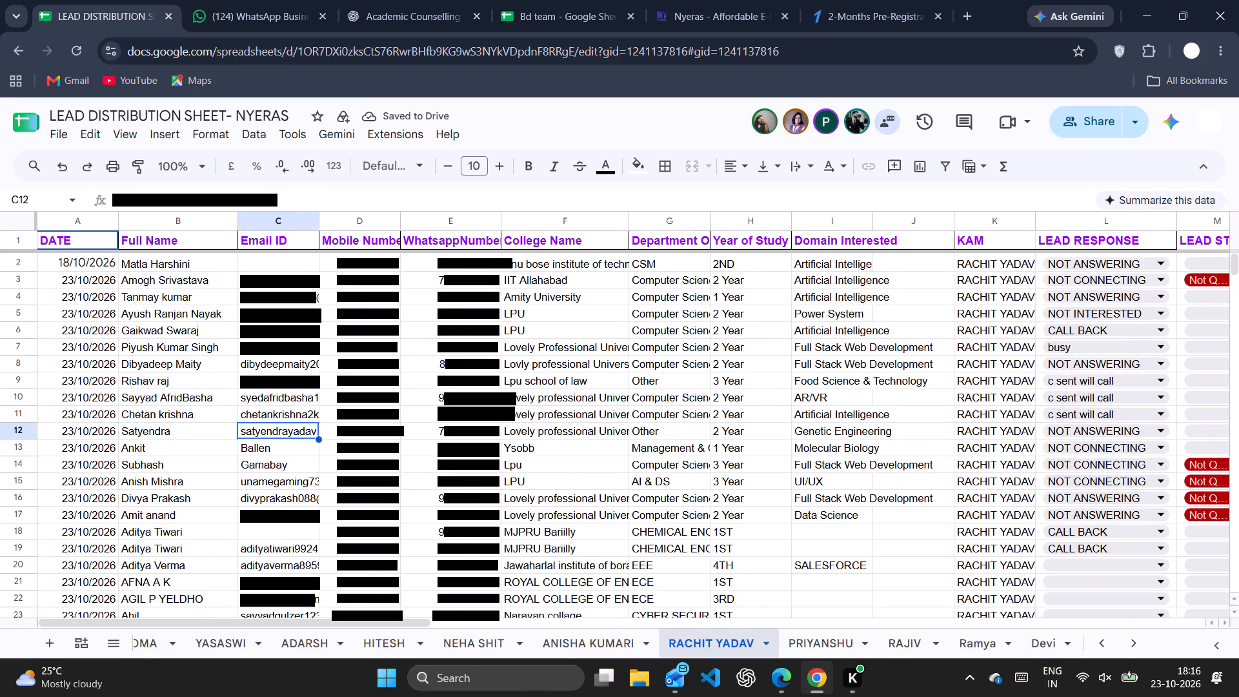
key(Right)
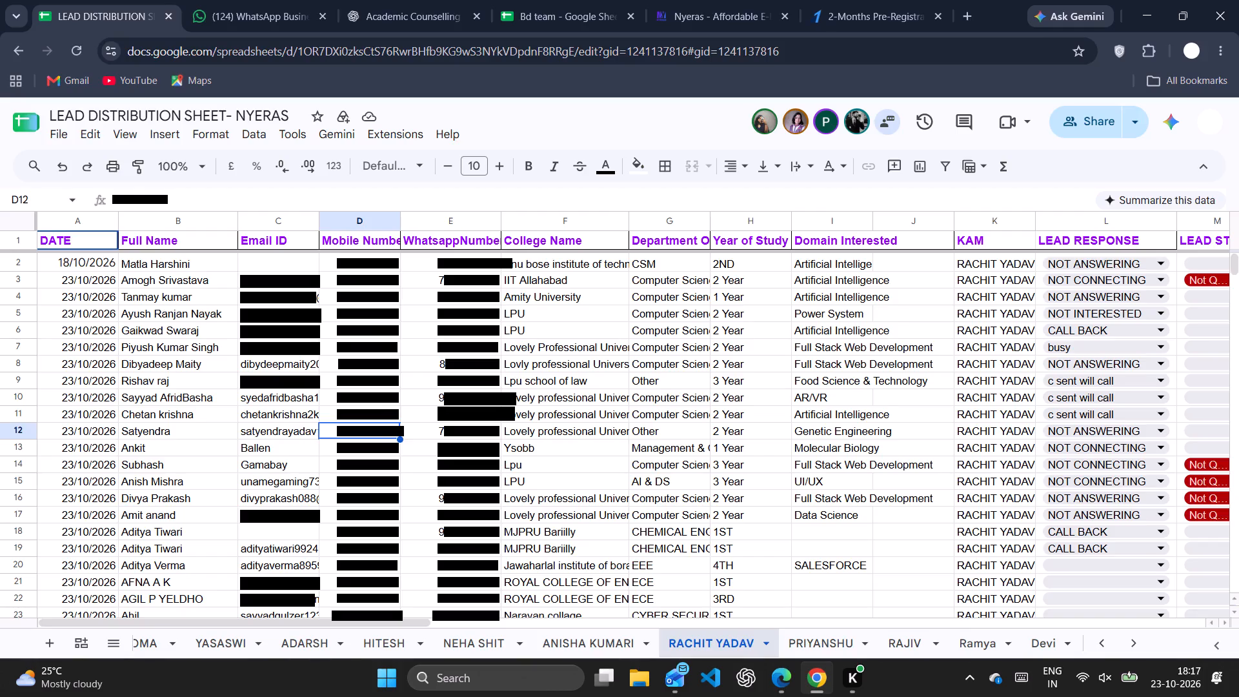
Review the row 13 lead's details from the WhatsApp number across to the call response and lead status.
click(452, 450)
key(Right)
key(Right)
key(Right)
key(Right)
key(Right)
key(Right)
key(Right)
key(Right)
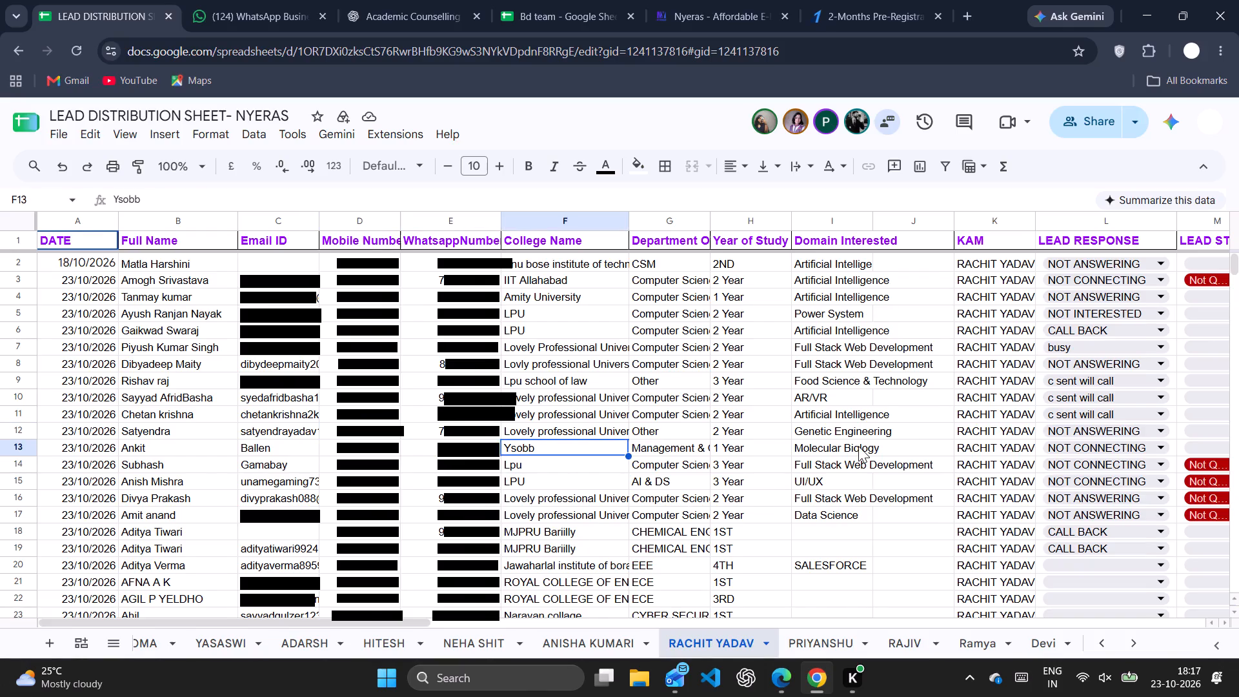
key(Left)
key(Left)
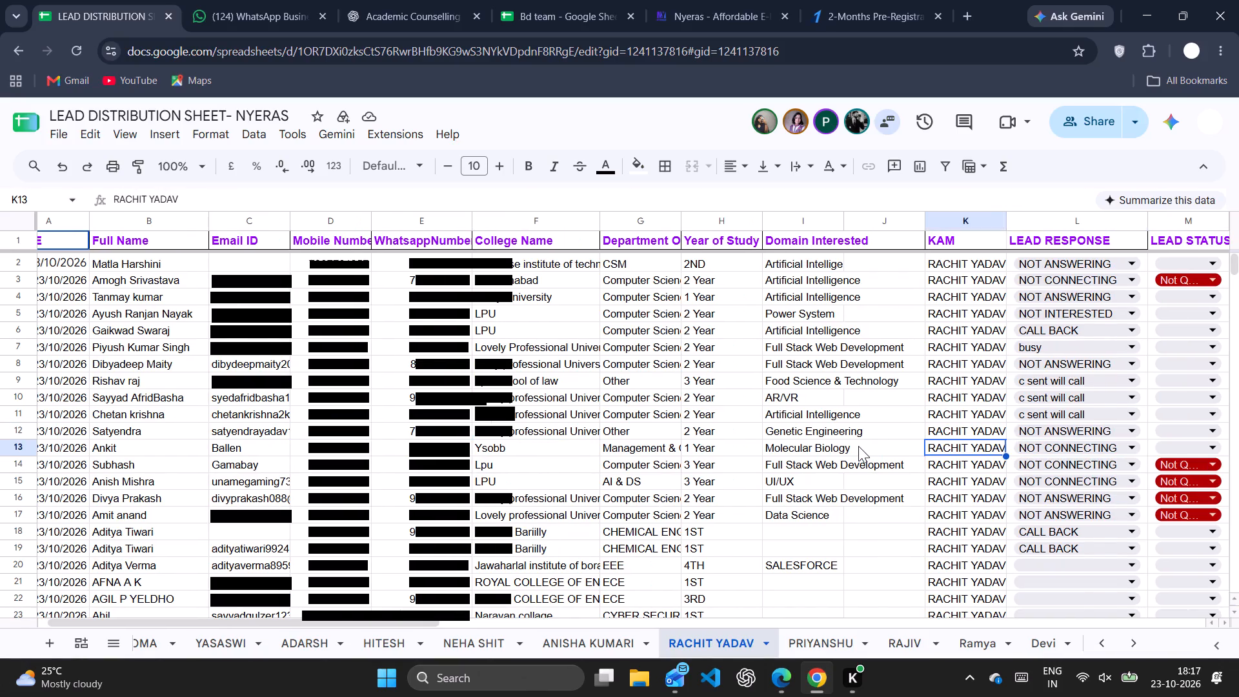
key(Right)
Examine the call responses down to row 18, then review that lead's details back to the date, ending on the Mobile Number cell.
key(Down)
key(Down)
key(Down)
key(Down)
key(Down)
key(Down)
key(Up)
key(Left)
key(Left)
key(Left)
key(Left)
key(Left)
key(Left)
key(Left)
key(Left)
key(Left)
key(Left)
key(Left)
key(Left)
key(Left)
key(Left)
key(Left)
key(Left)
key(Left)
key(Left)
key(Left)
key(Left)
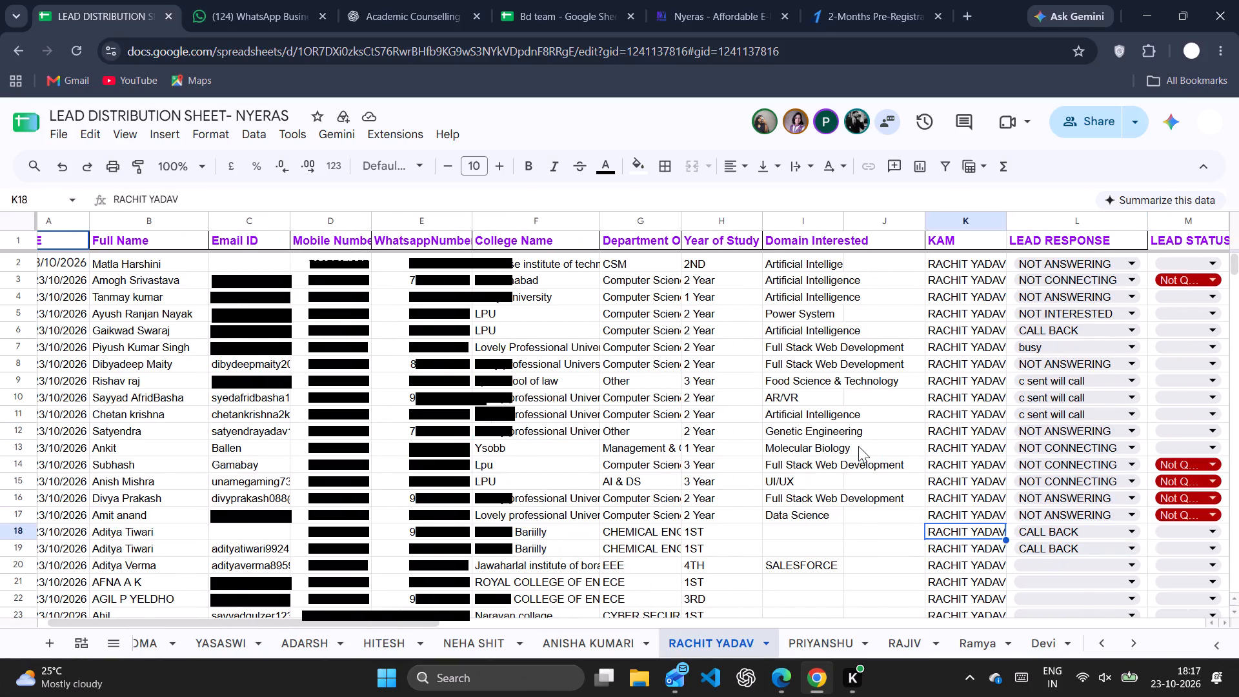
key(Right)
key(Right)
key(Right)
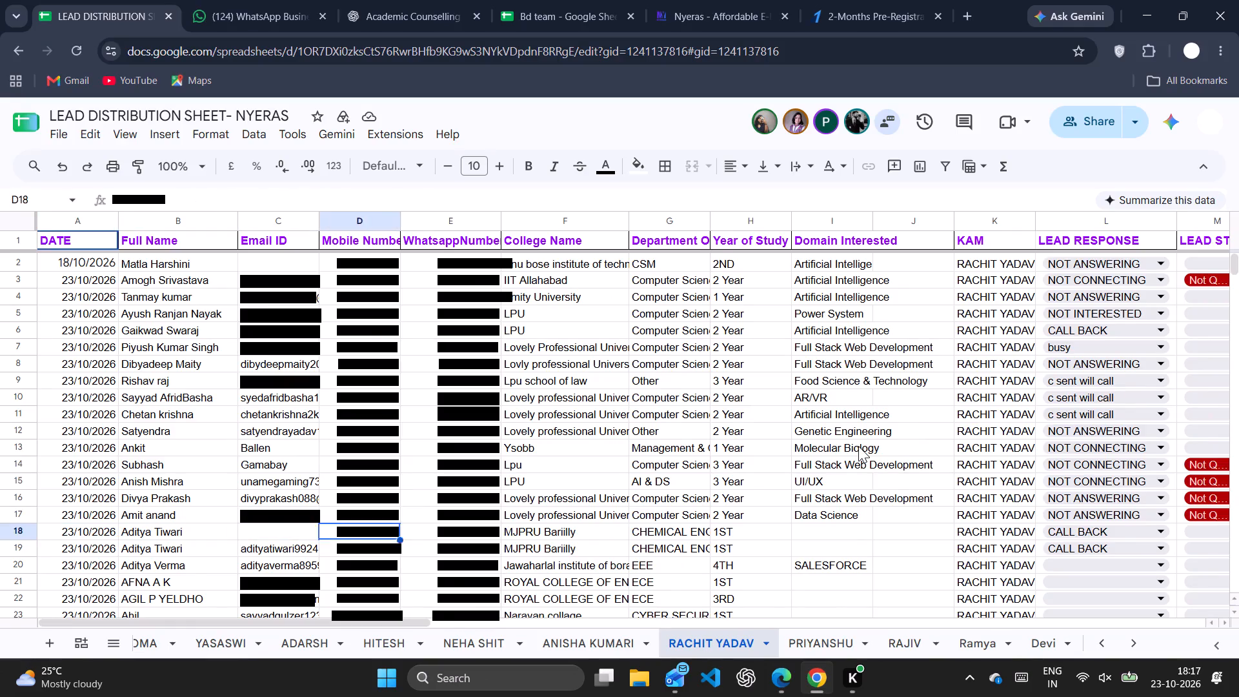
Compare the names, email IDs and contact numbers of the two same-named leads in rows 18 and 19.
key(Right)
key(Down)
key(Left)
key(Left)
key(Left)
key(Up)
key(Right)
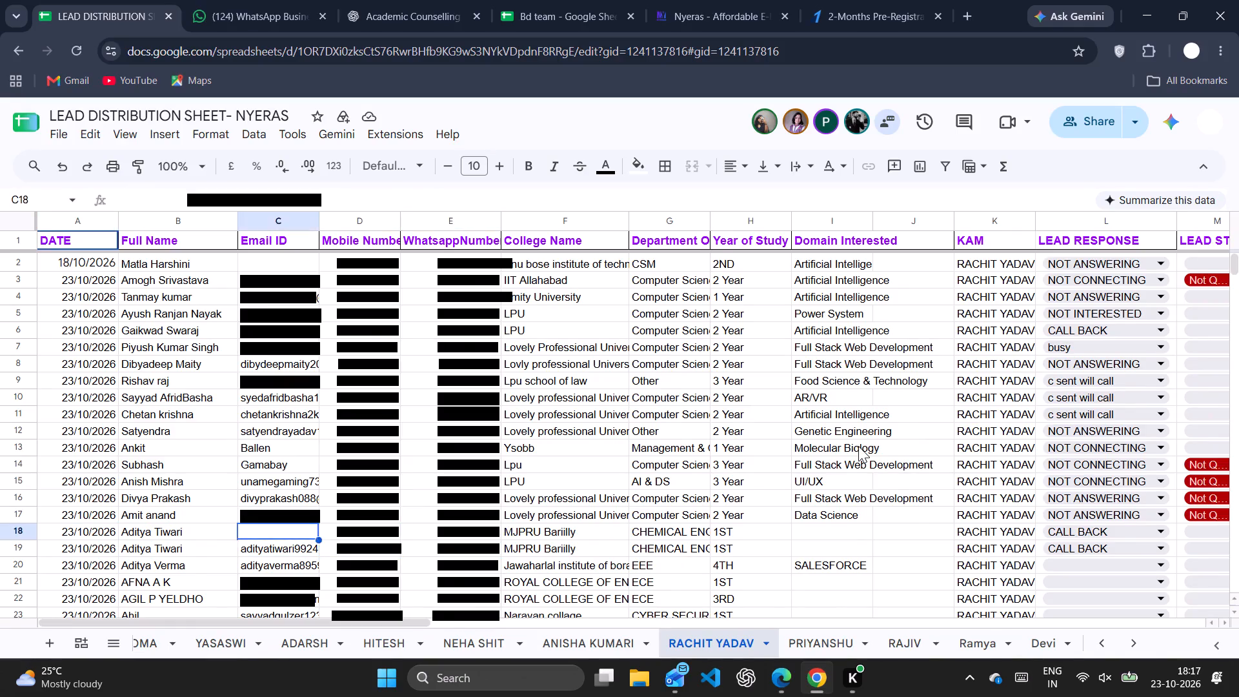
key(Right)
key(Right)
key(Down)
key(Left)
Review the row 19 lead's details across to LEAD STATUS and back to the date, ending on the WhatsApp number cell.
key(Right)
key(Right)
key(Right)
key(Right)
key(Right)
key(Right)
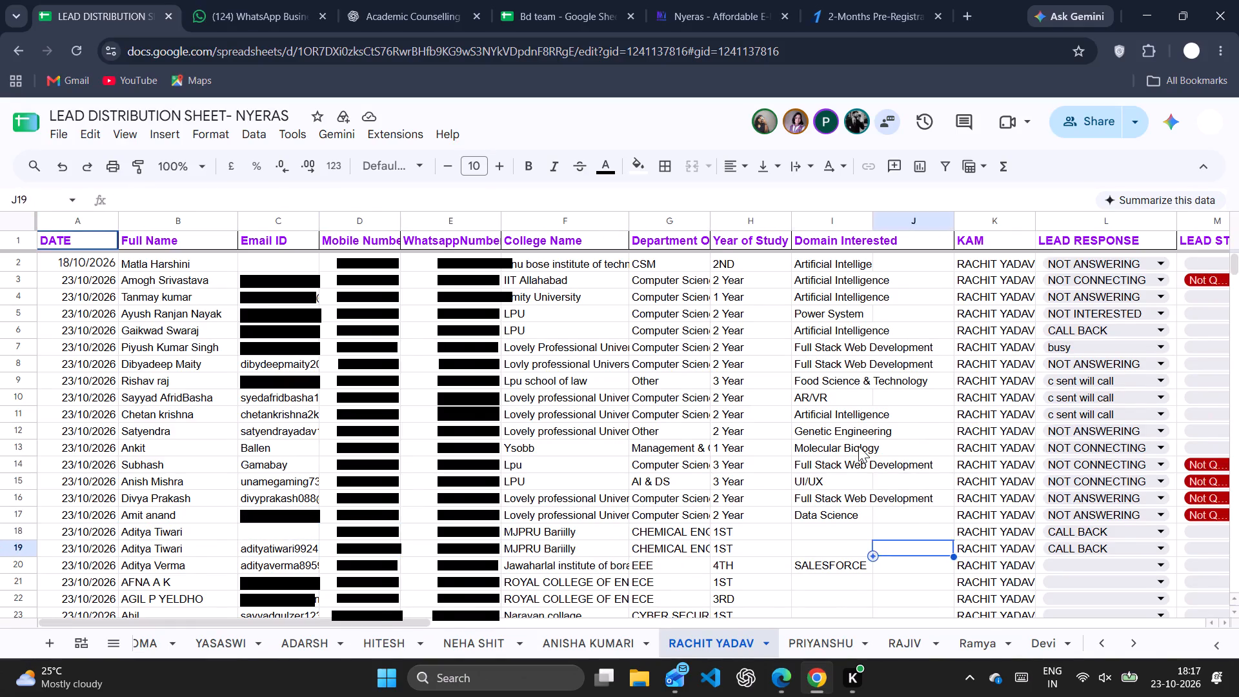
key(Right)
key(Right)
key(Right)
key(Left)
key(Left)
key(Left)
key(Left)
key(Left)
key(Left)
key(Left)
key(Left)
key(Left)
key(Left)
key(Left)
key(Left)
key(Left)
key(Left)
key(Left)
key(Left)
key(Left)
key(Left)
key(Left)
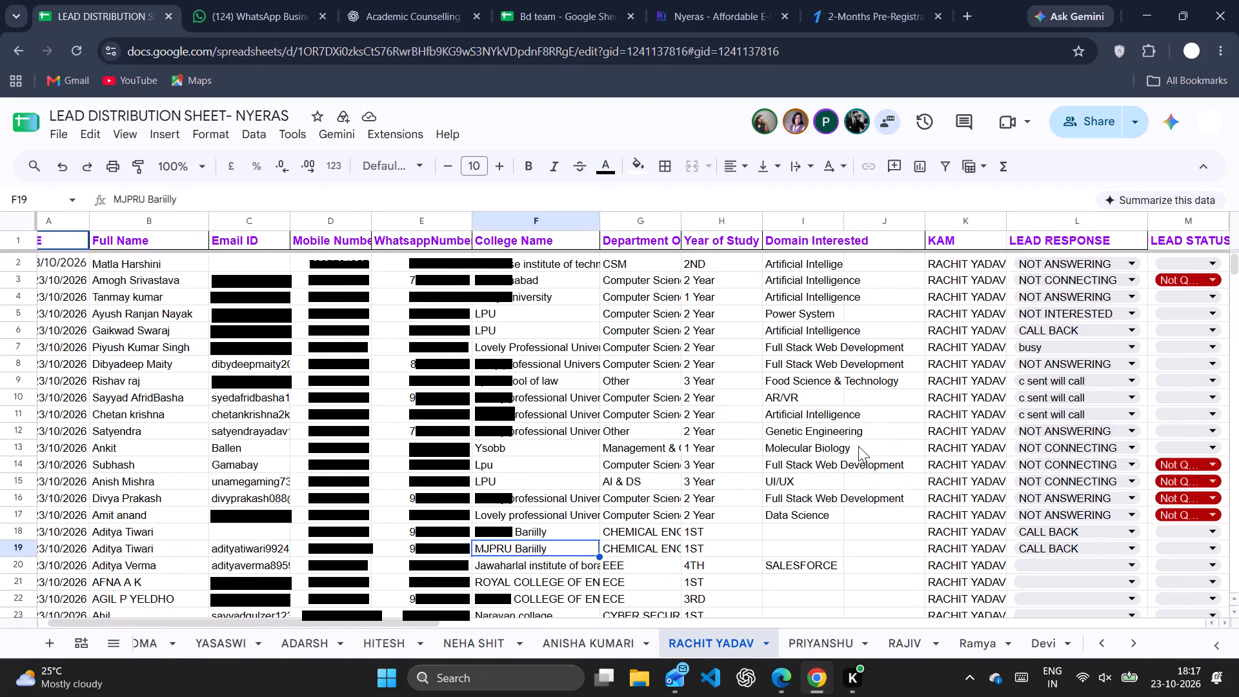
key(Right)
key(Right)
key(Right)
key(Right)
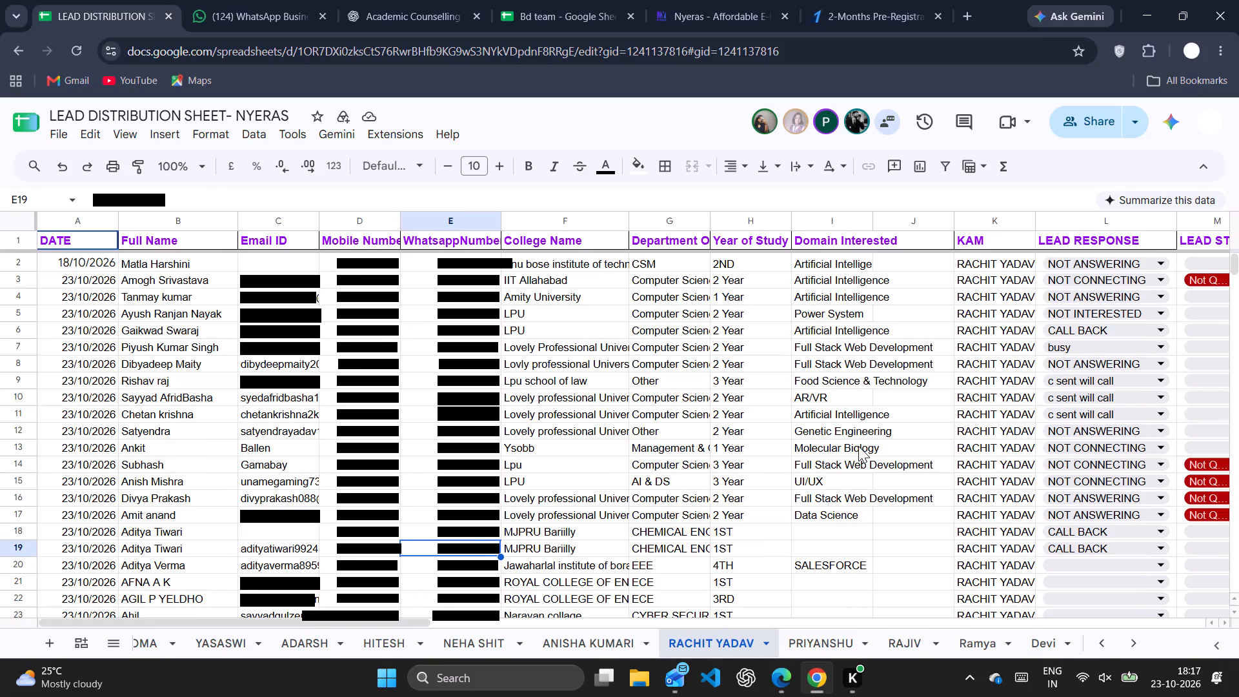
Examine the row 12 lead's domain and the available LEAD RESPONSE options, keeping the existing choice.
scroll(858, 446, right, 9)
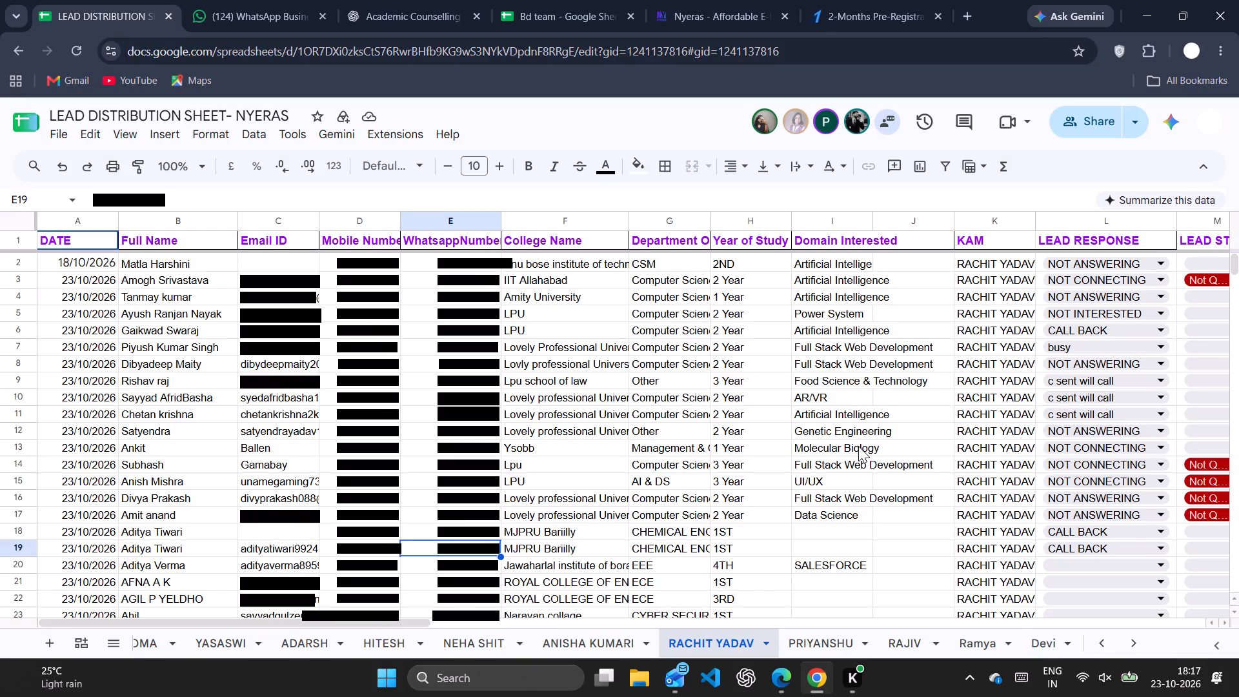
scroll(858, 446, up, 1)
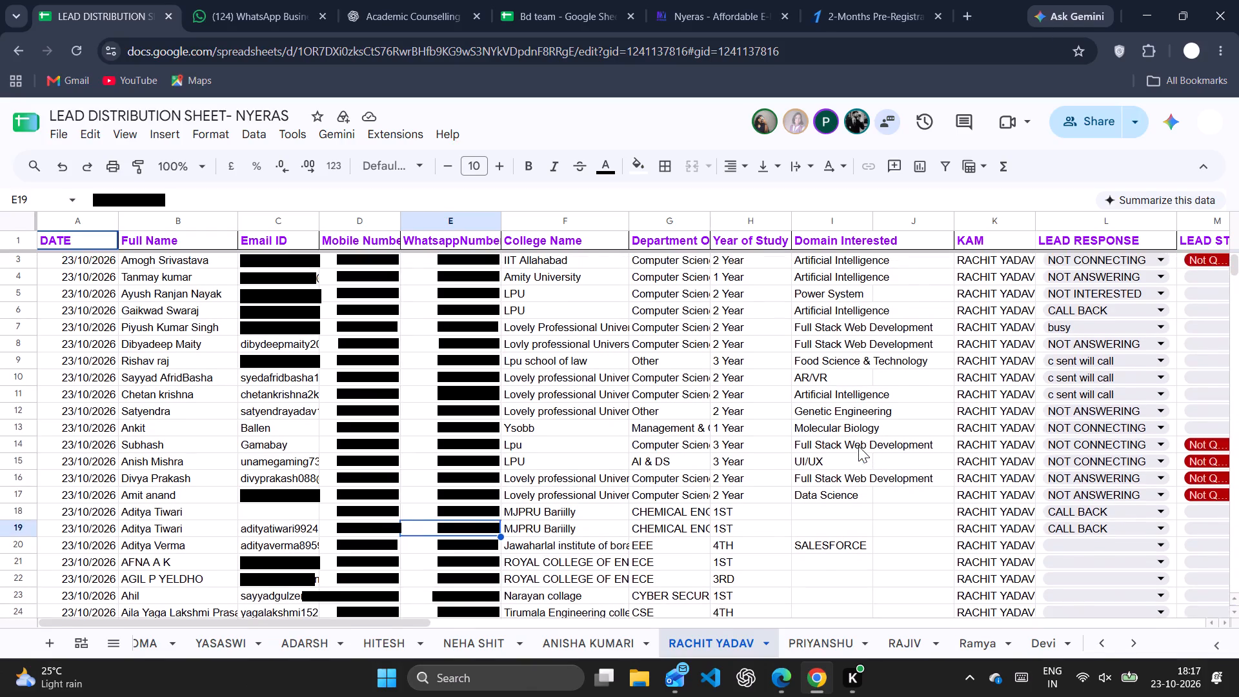
scroll(858, 446, up, 1)
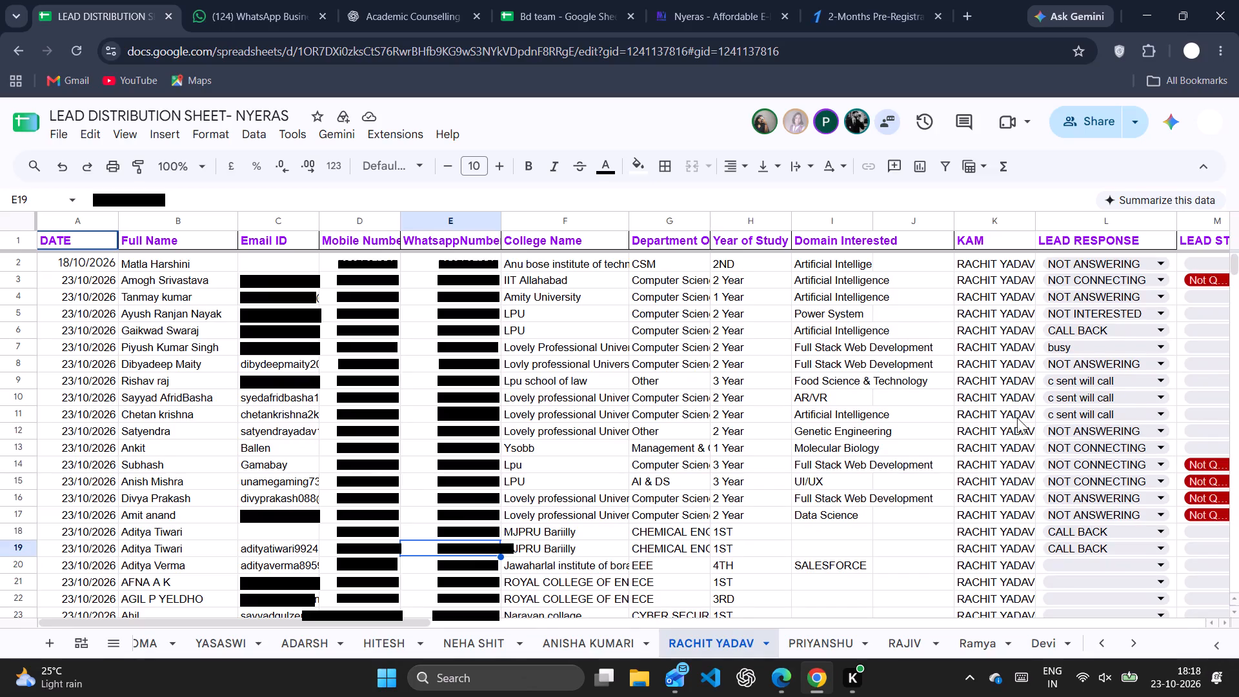
click(821, 431)
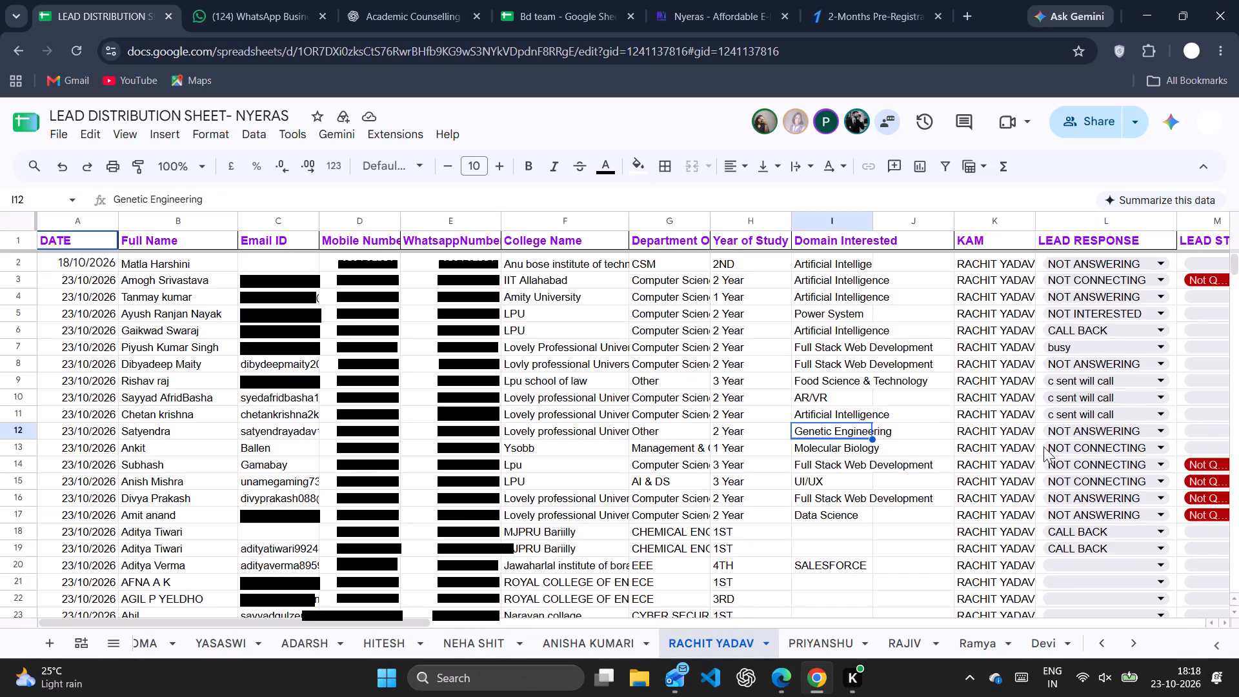
click(1074, 438)
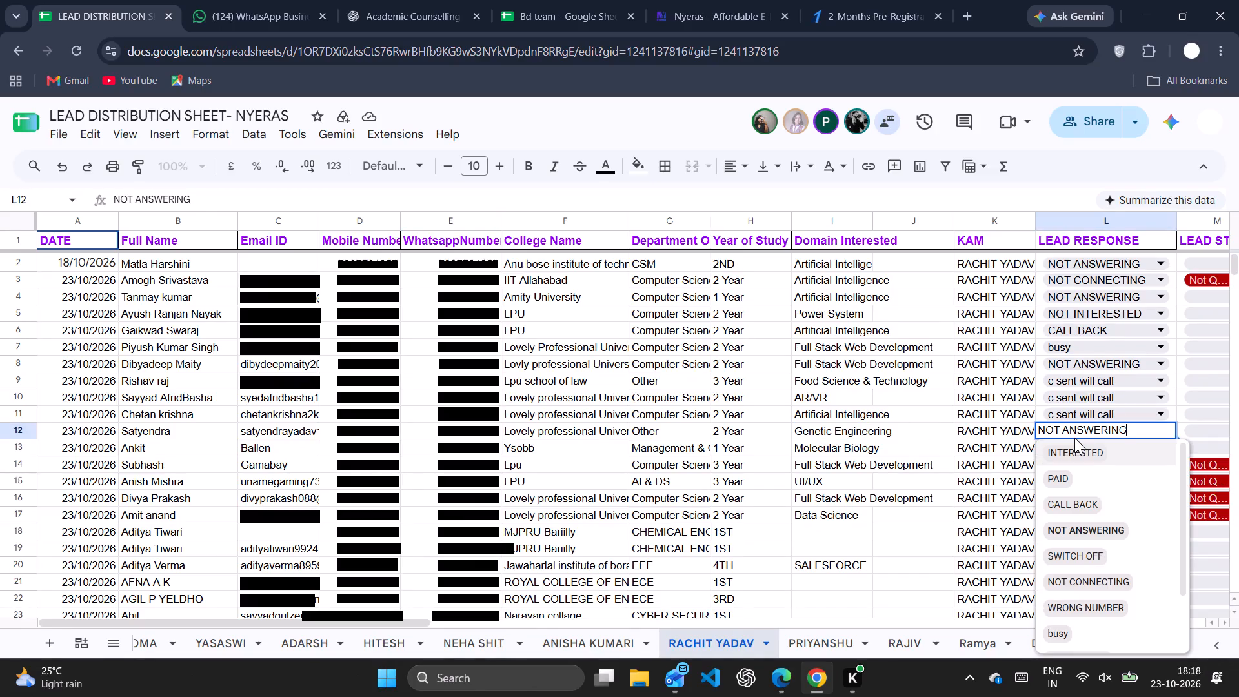
scroll(1100, 561, down, 1)
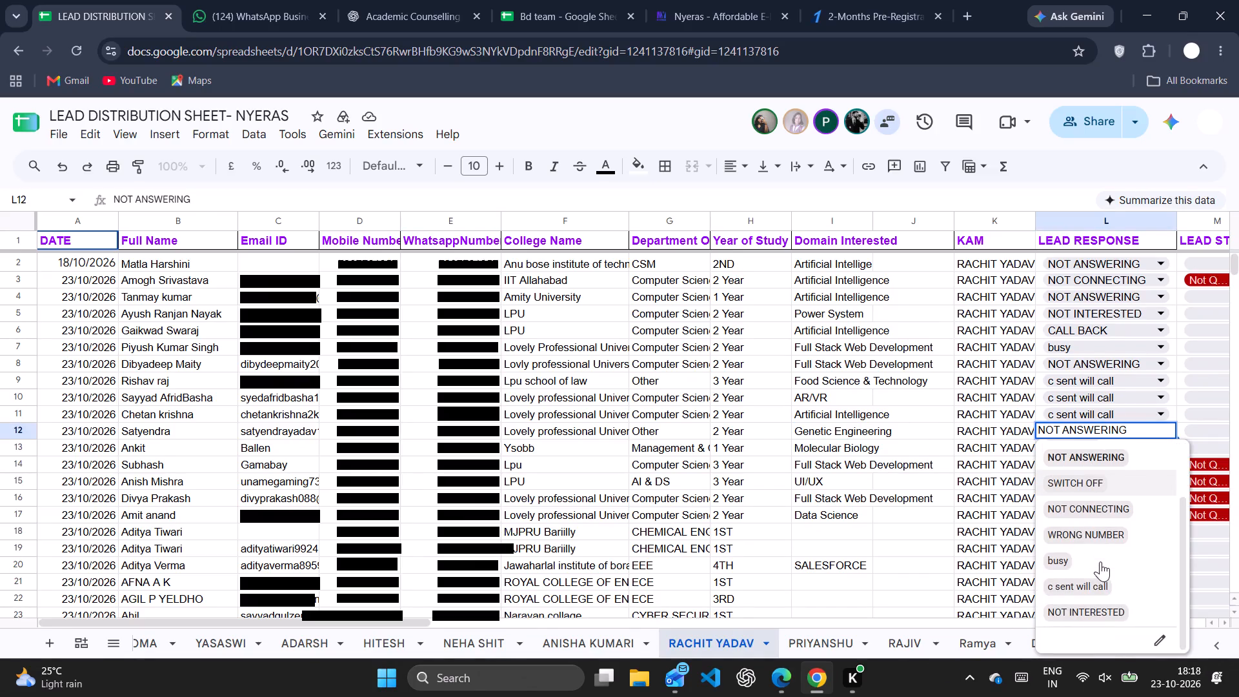
scroll(1100, 561, down, 1)
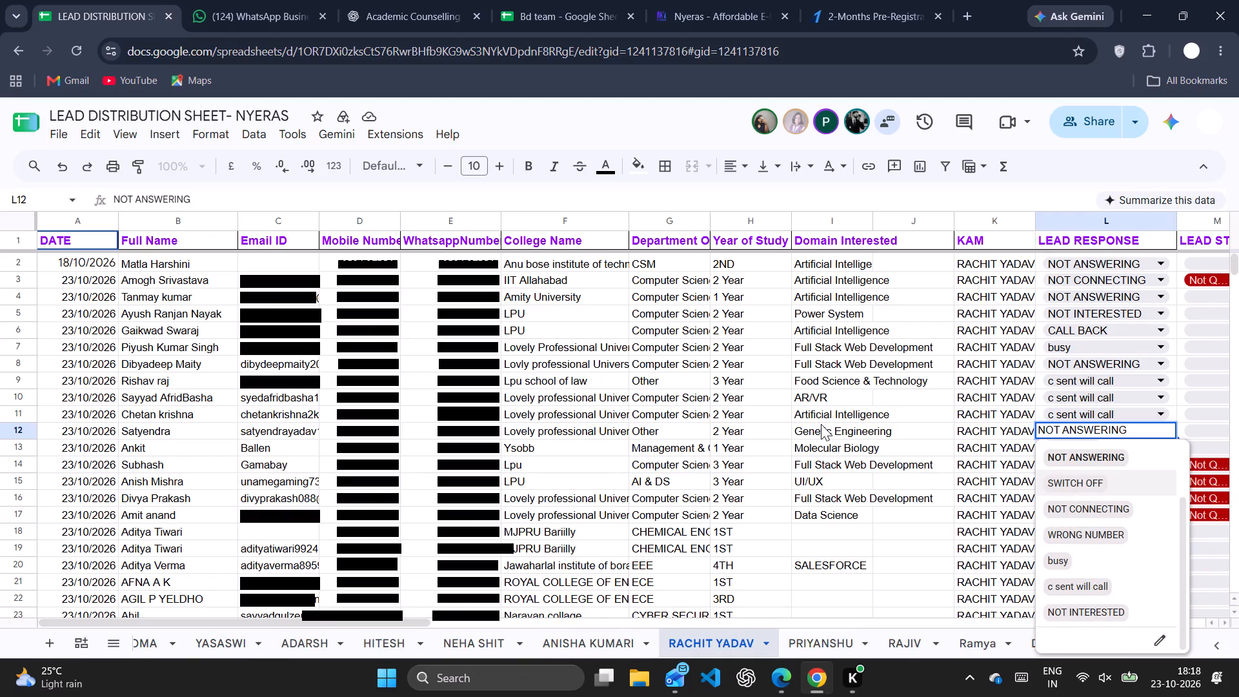
click(821, 424)
click(821, 430)
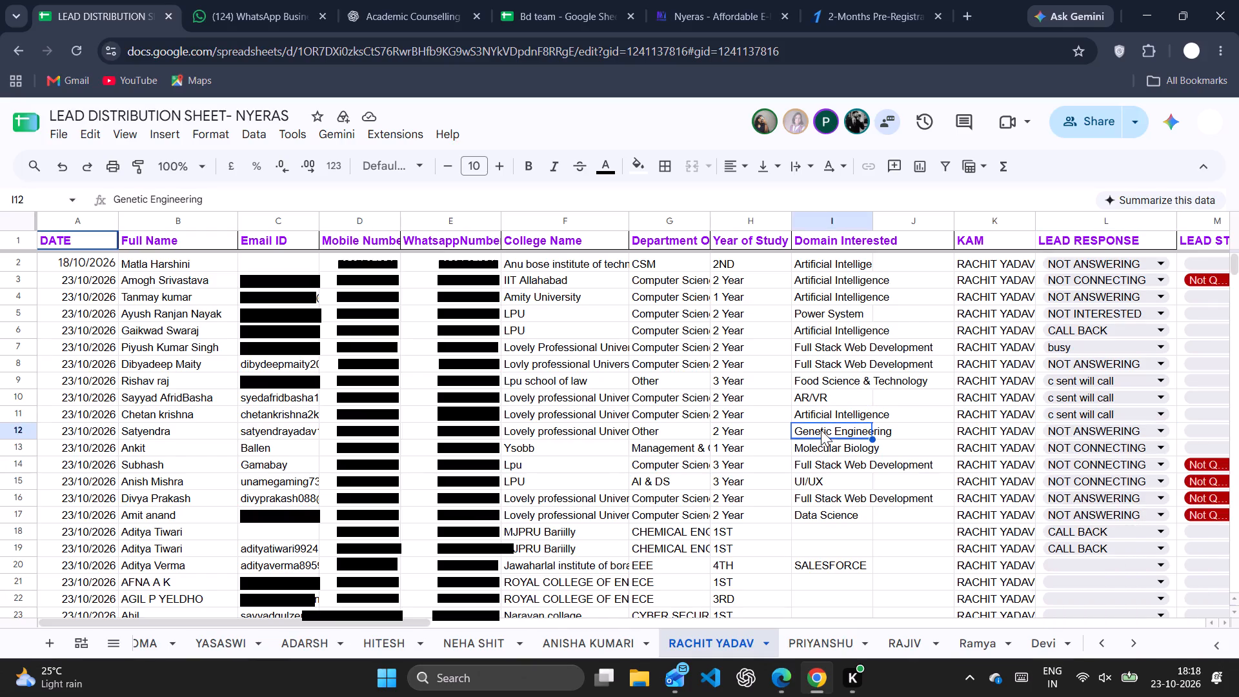
Review the row 12 lead's details from DATE across to KAM and back to the full name.
key(Left)
key(Left)
key(Left)
key(Left)
key(Left)
key(Left)
key(Left)
key(Left)
key(Left)
key(Left)
key(Left)
key(Right)
key(Right)
key(Right)
key(Right)
key(Right)
key(Right)
key(Right)
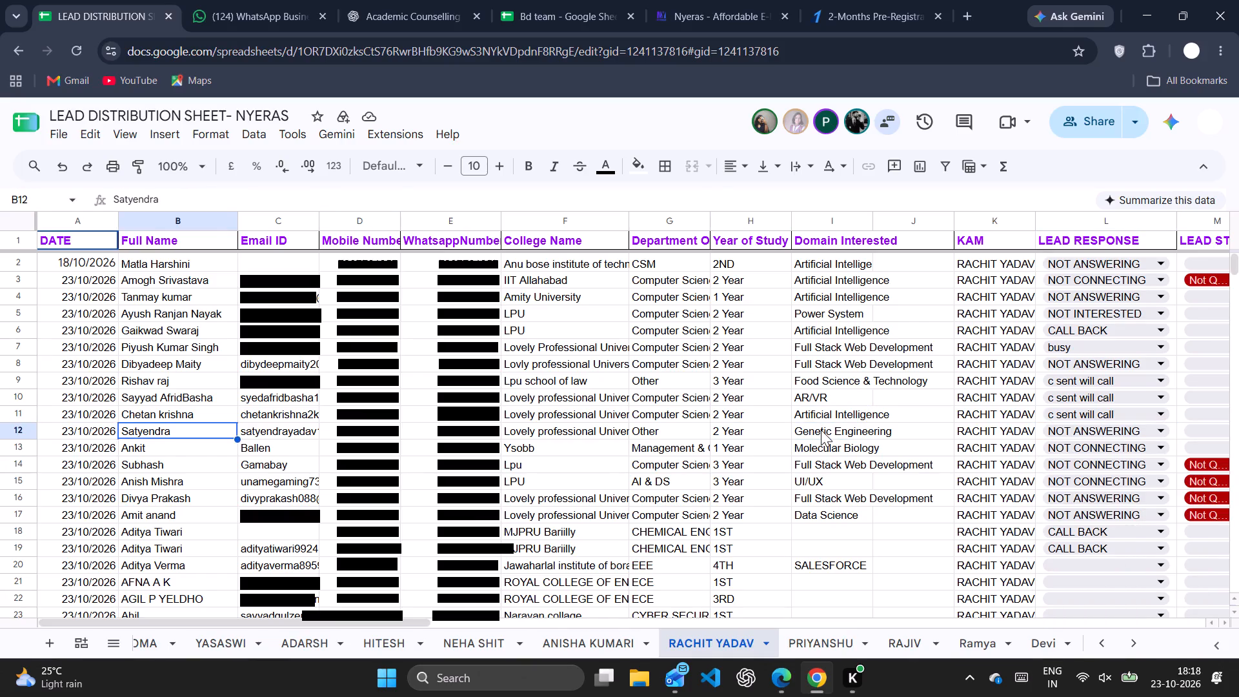
key(Right)
key(Right)
key(Right)
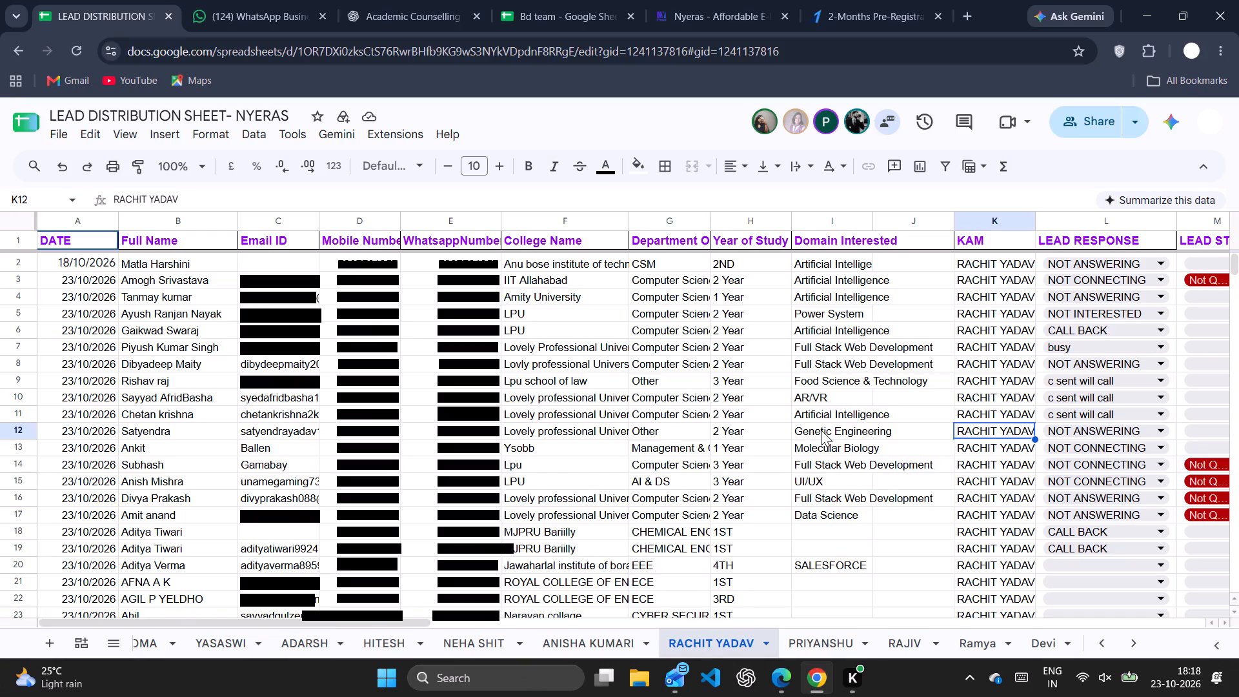
key(Up)
key(Left)
key(Left)
key(Left)
key(Left)
key(Left)
key(Left)
key(Left)
key(Left)
key(Left)
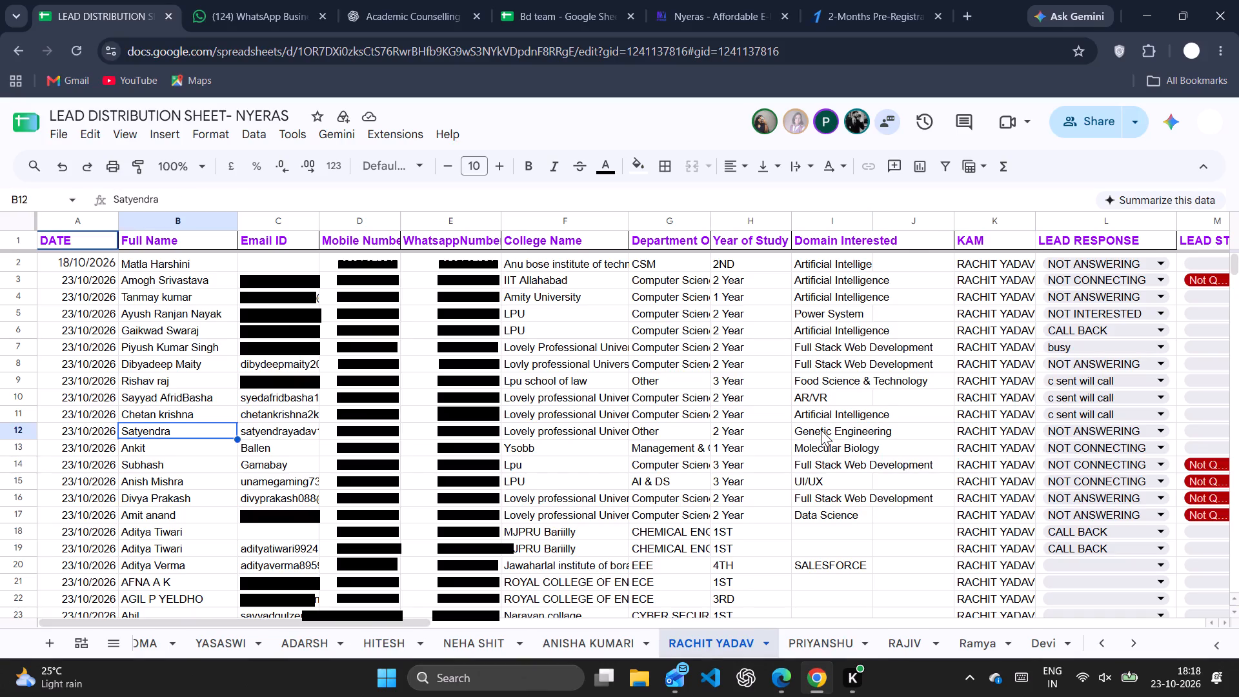
Review the row 13 lead's details from the full name across to KAM.
key(Down)
key(Right)
key(Right)
key(Right)
key(Right)
key(Right)
key(Right)
key(Right)
key(Right)
key(Right)
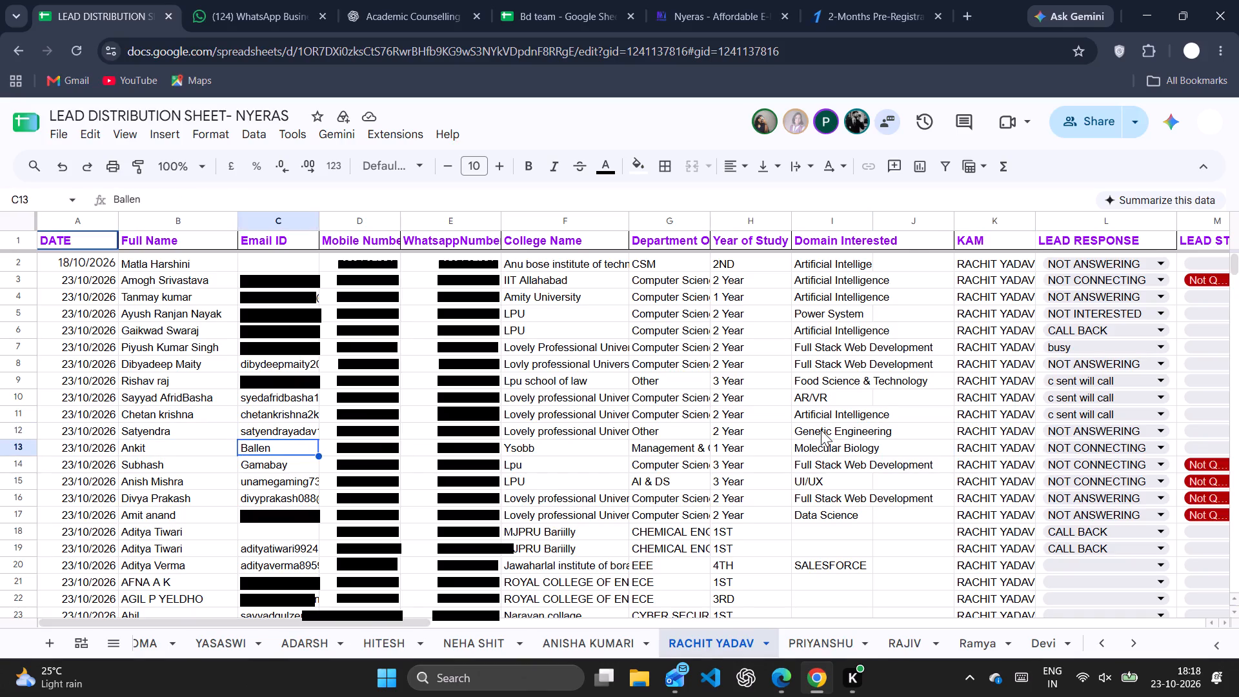
Examine the row 18 and 19 leads' details, including their Mobile Number entries and row 19's Domain Interested cell.
key(Down)
key(Down)
key(Down)
key(Down)
key(Down)
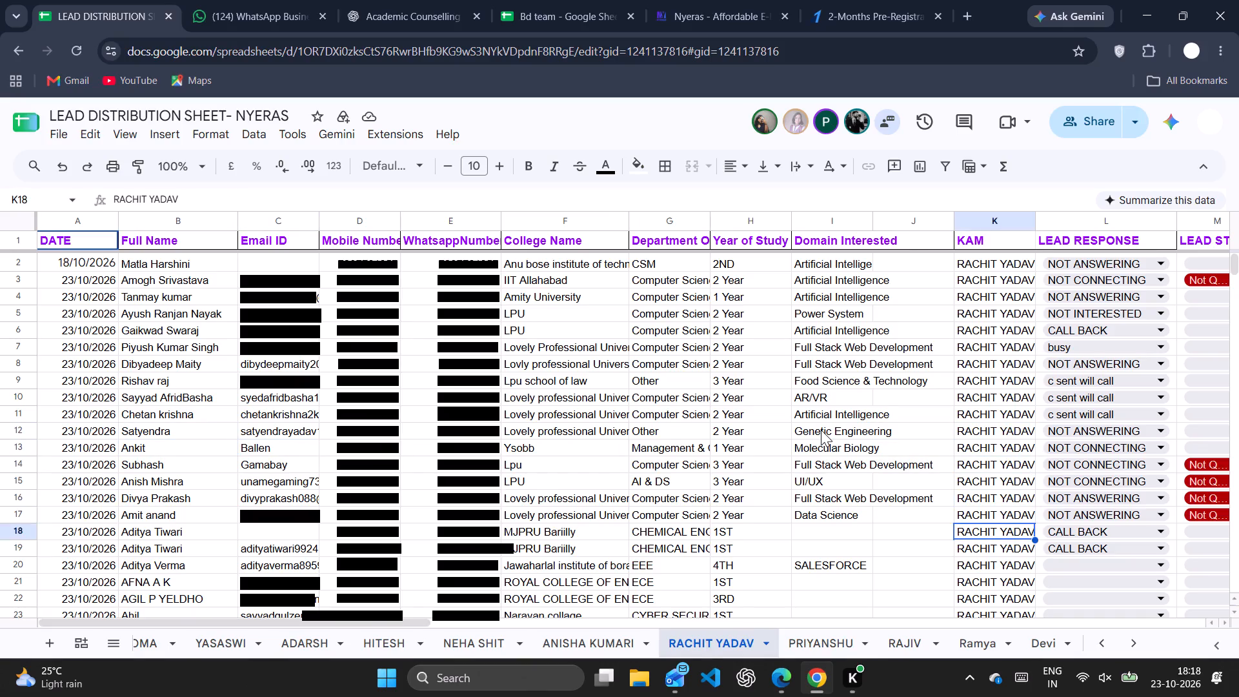
key(Left)
key(Left)
key(Left)
key(Left)
key(Left)
key(Left)
key(Left)
key(Left)
key(Left)
key(Left)
key(Left)
key(Left)
key(Left)
key(Left)
key(Right)
key(Right)
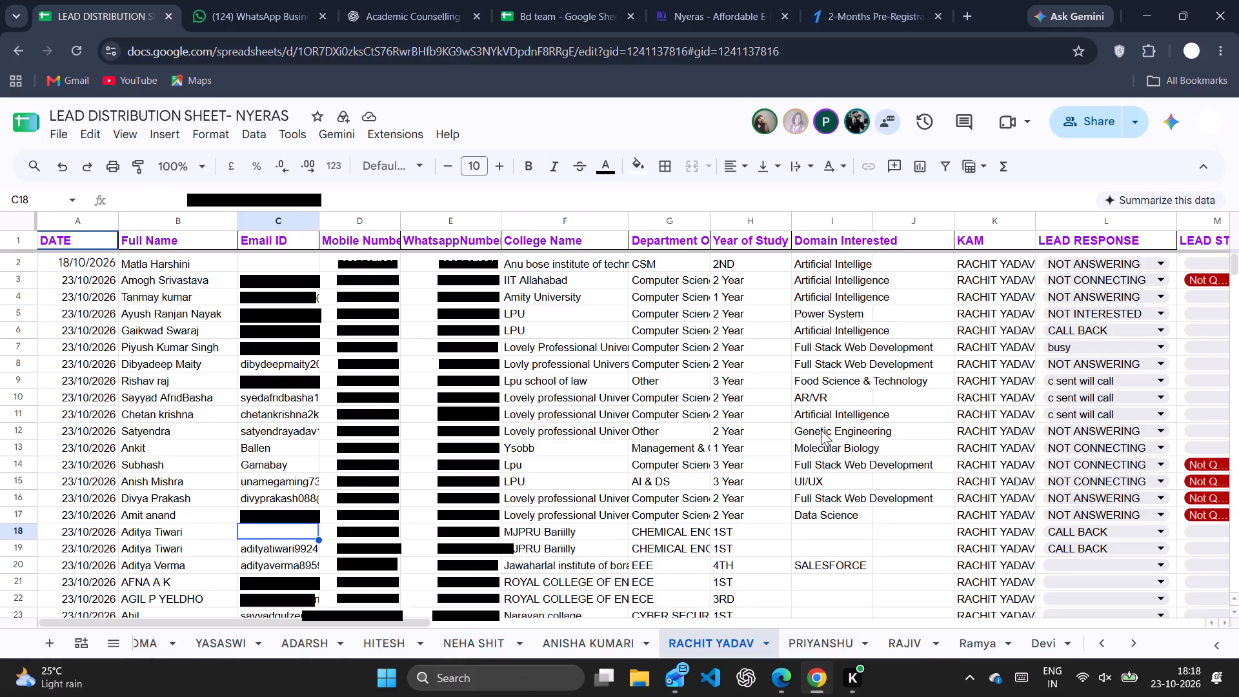
key(Right)
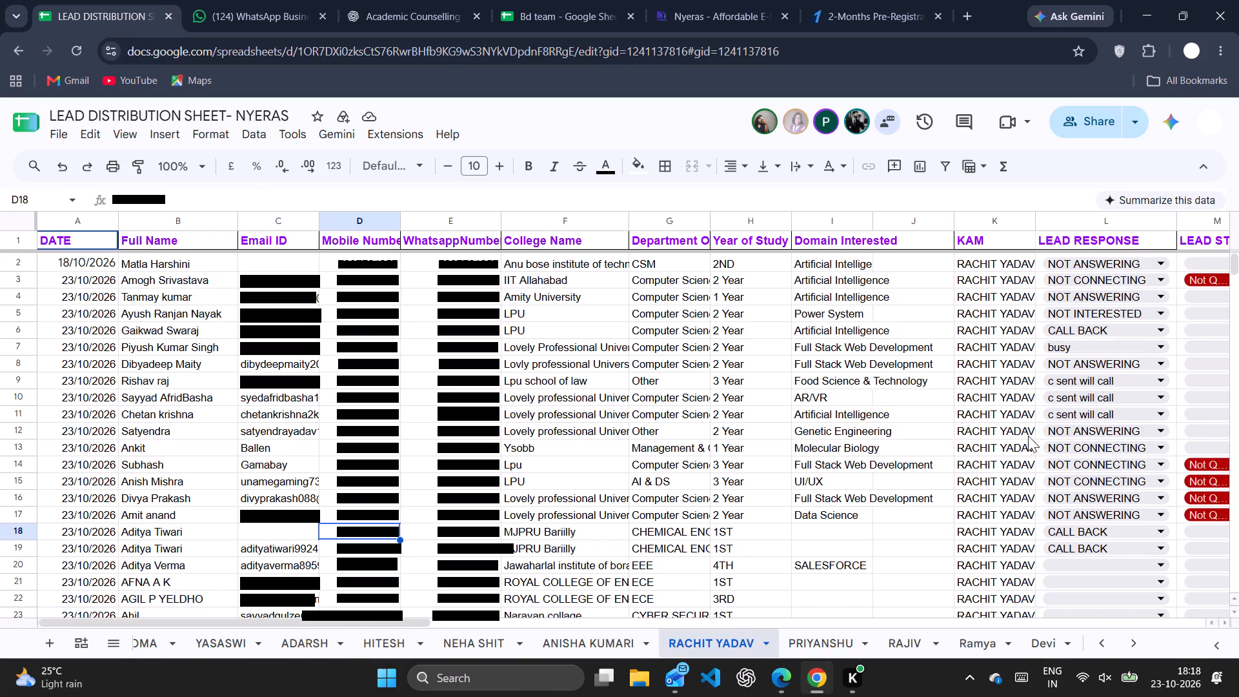
click(809, 541)
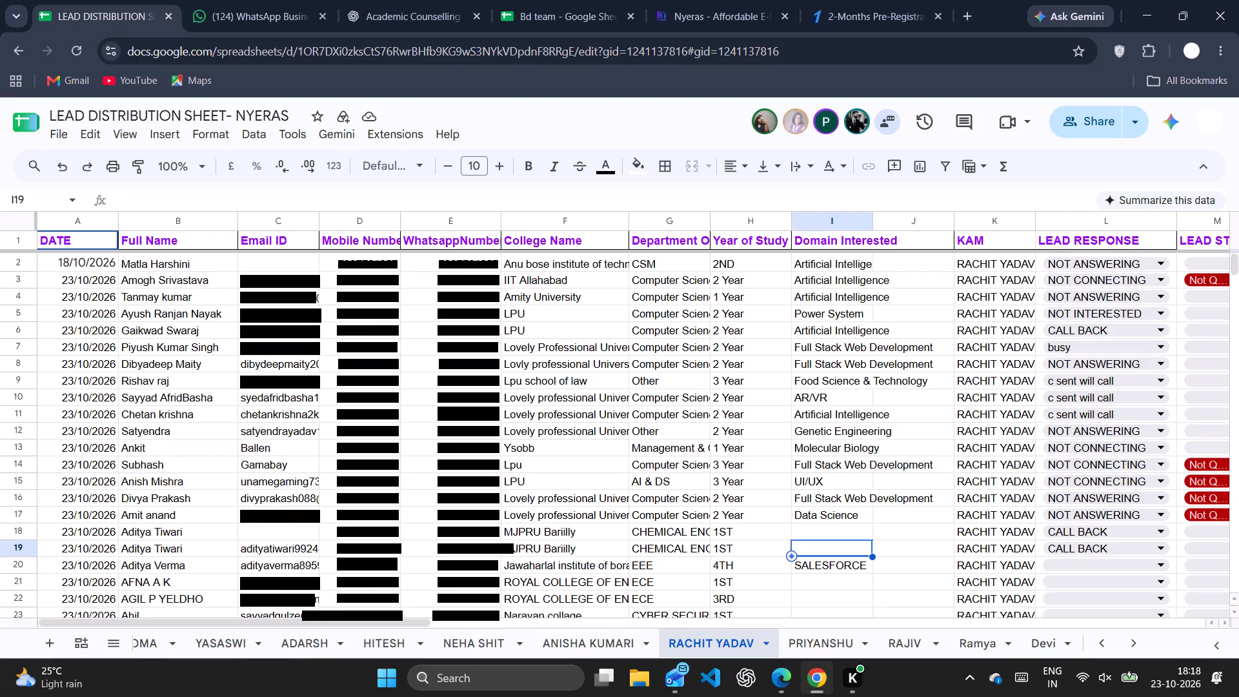
click(349, 556)
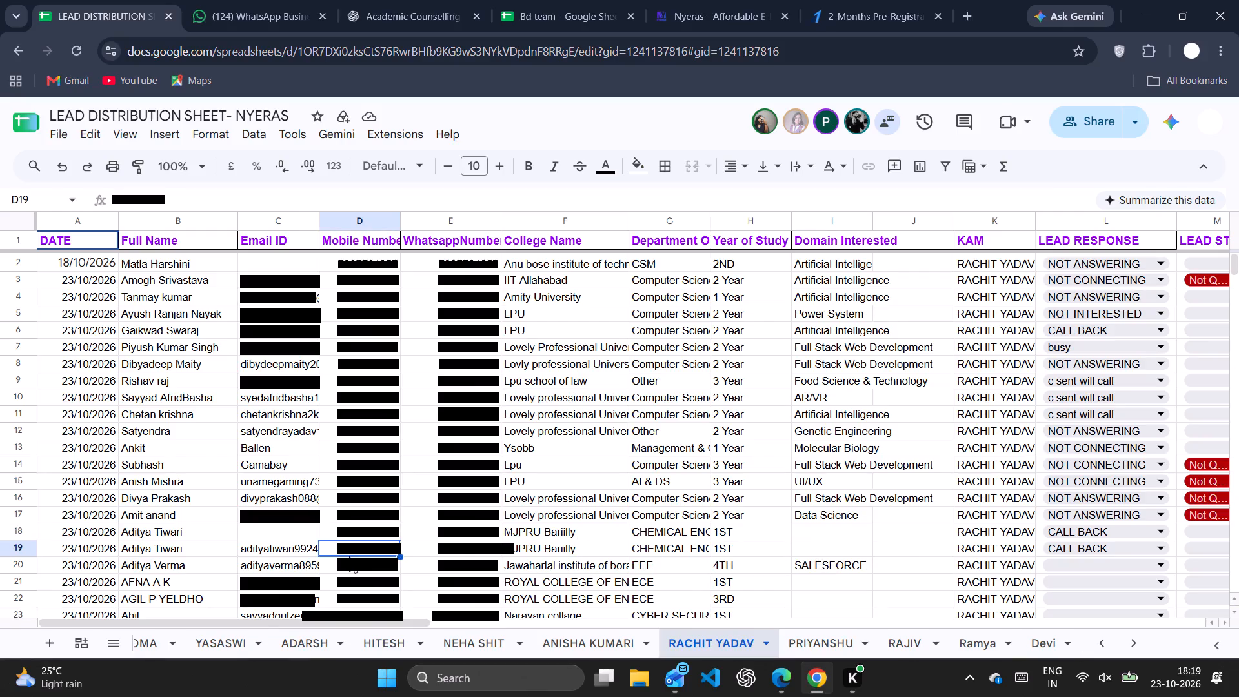
scroll(349, 556, down, 2)
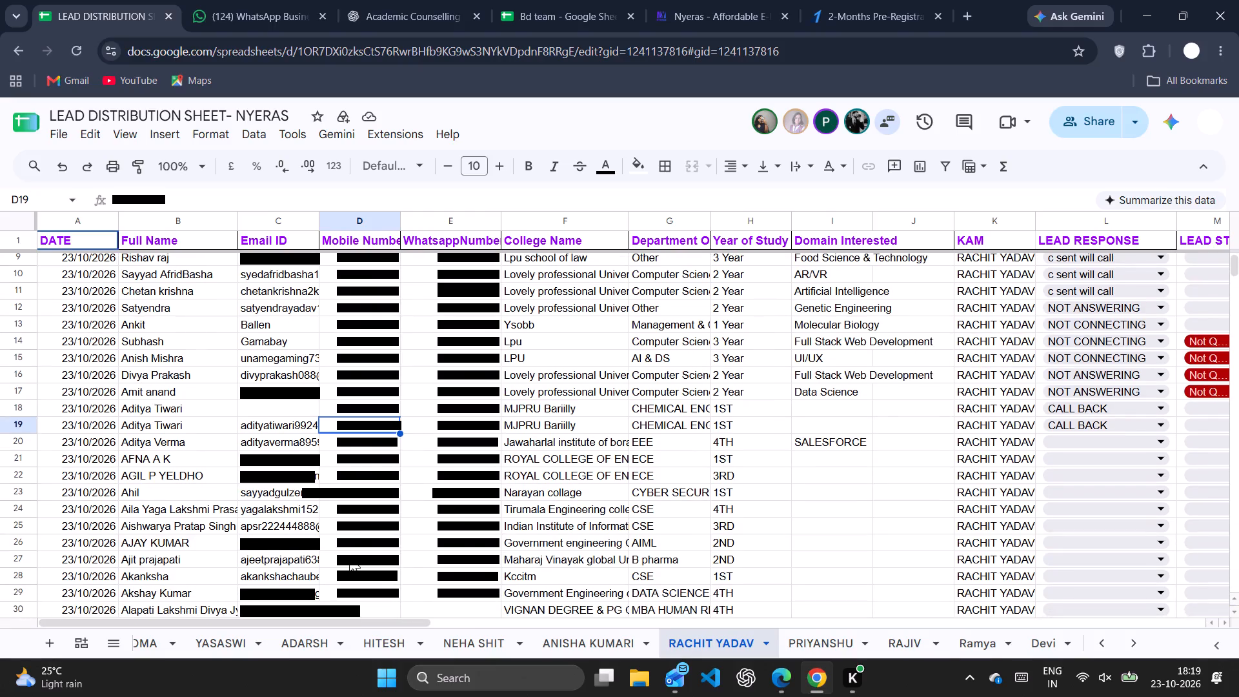